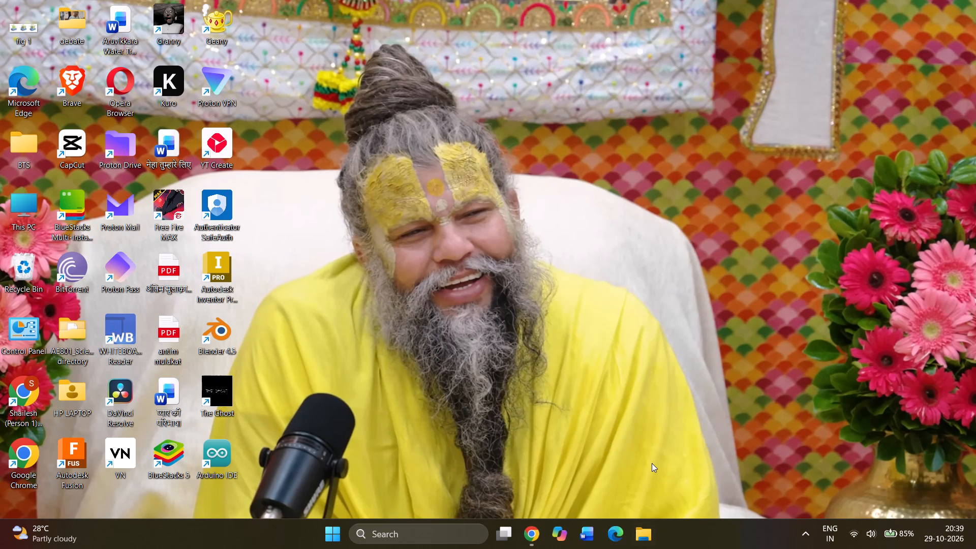
Open Canva in Chrome and open the recent 480 × 621 px Teen Taal invitation design.
click(530, 530)
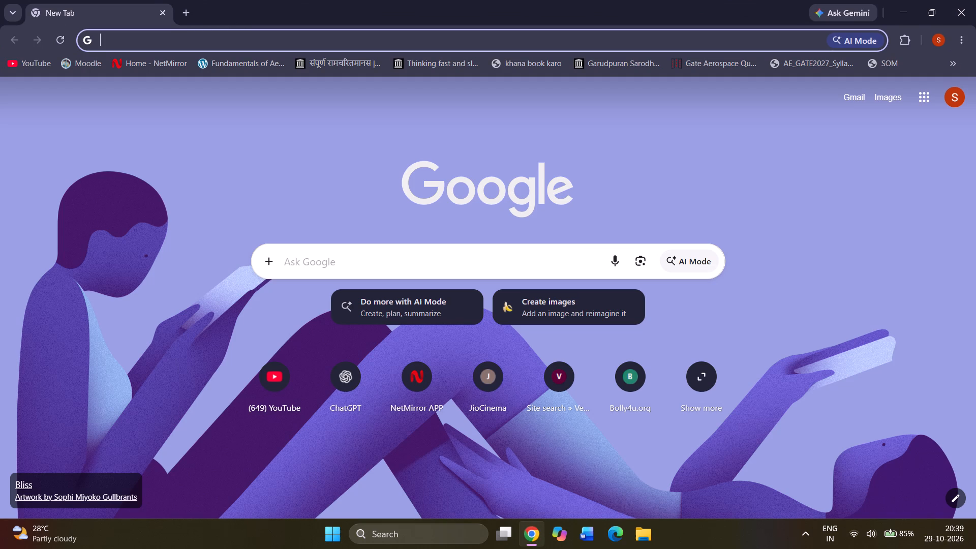
text(canva)
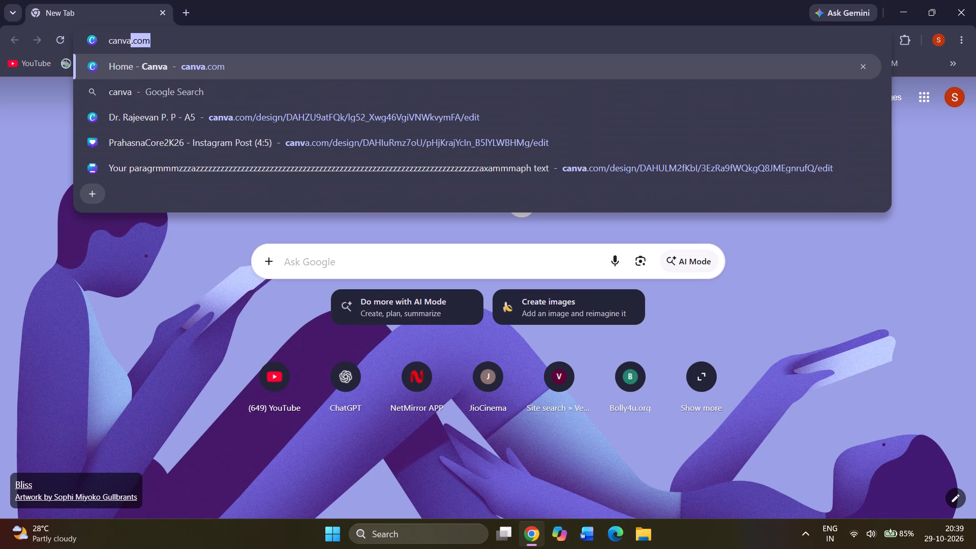
key(Return)
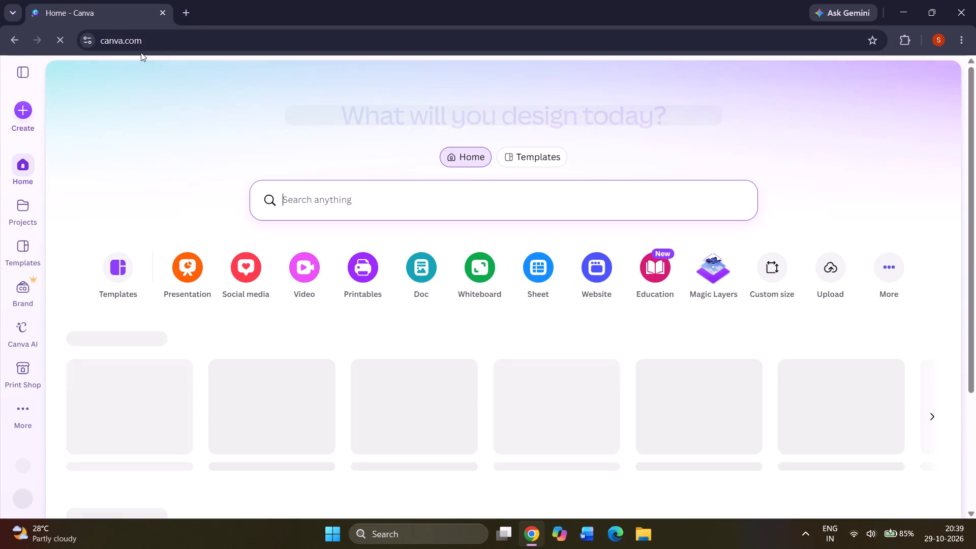
scroll(217, 242, down, 2)
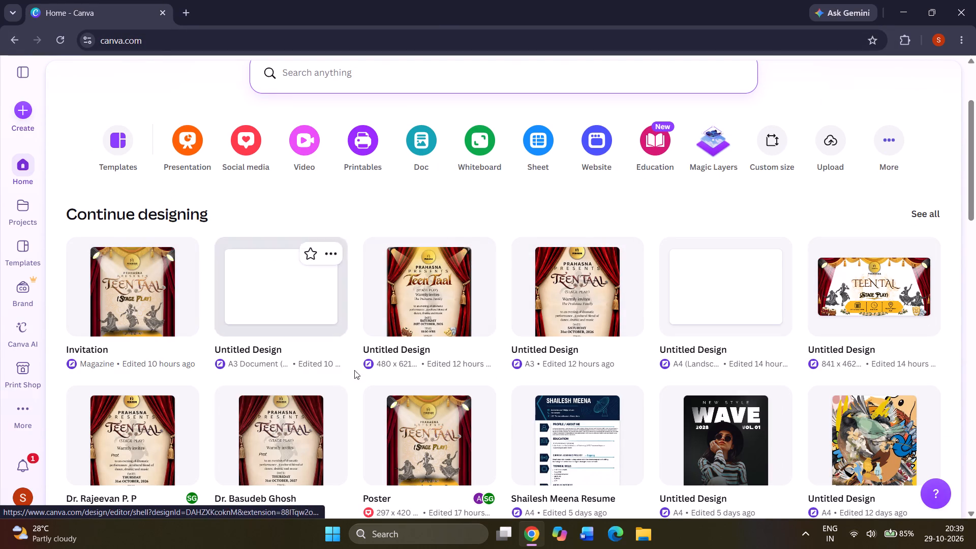
click(433, 294)
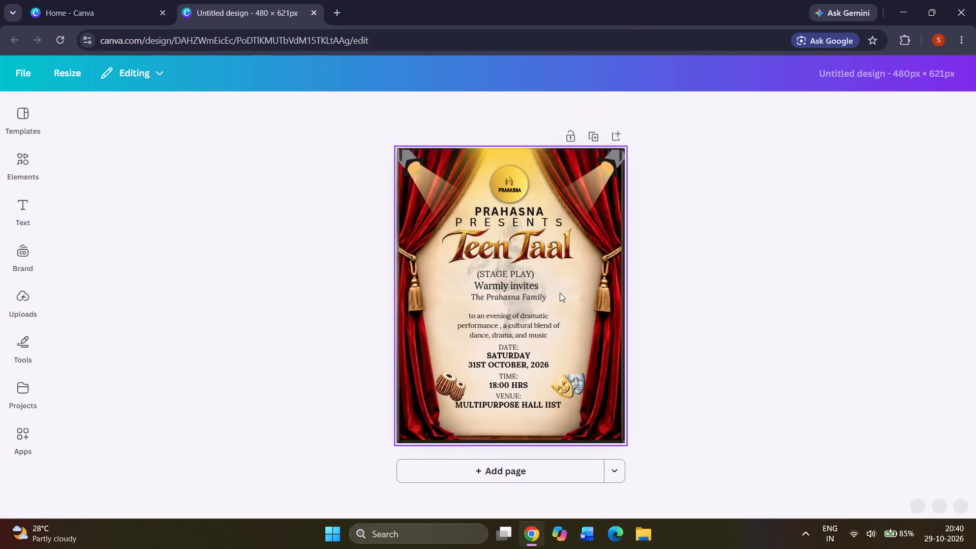
click(535, 296)
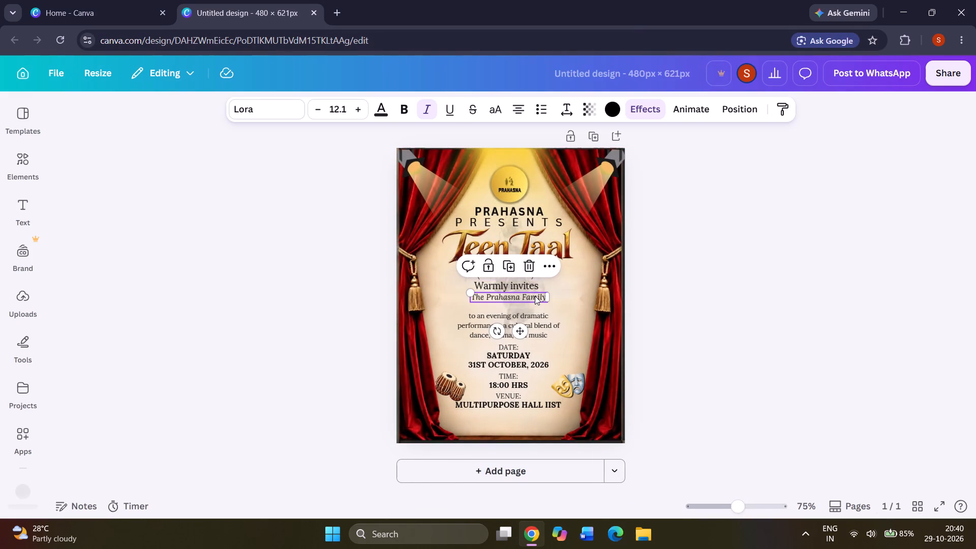
double_click(535, 296)
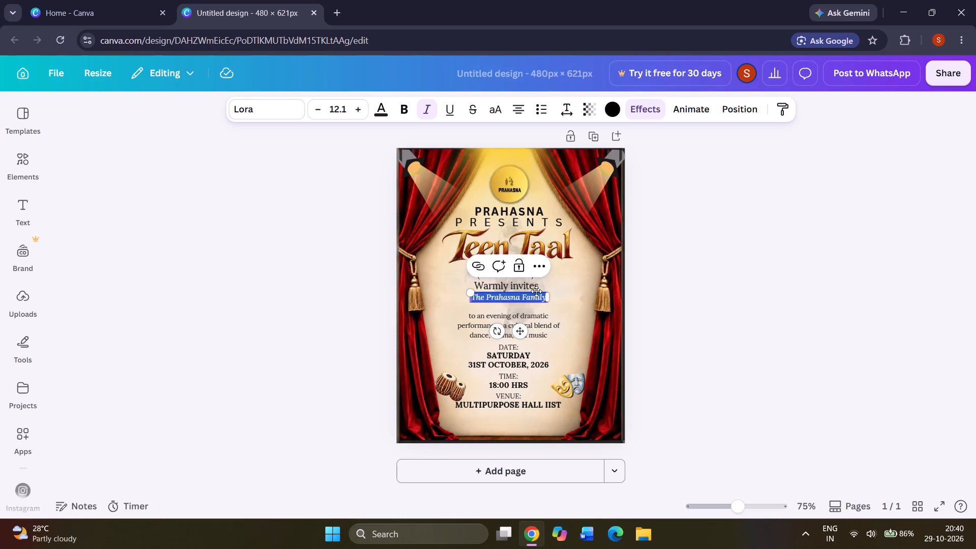
key(BackSpace)
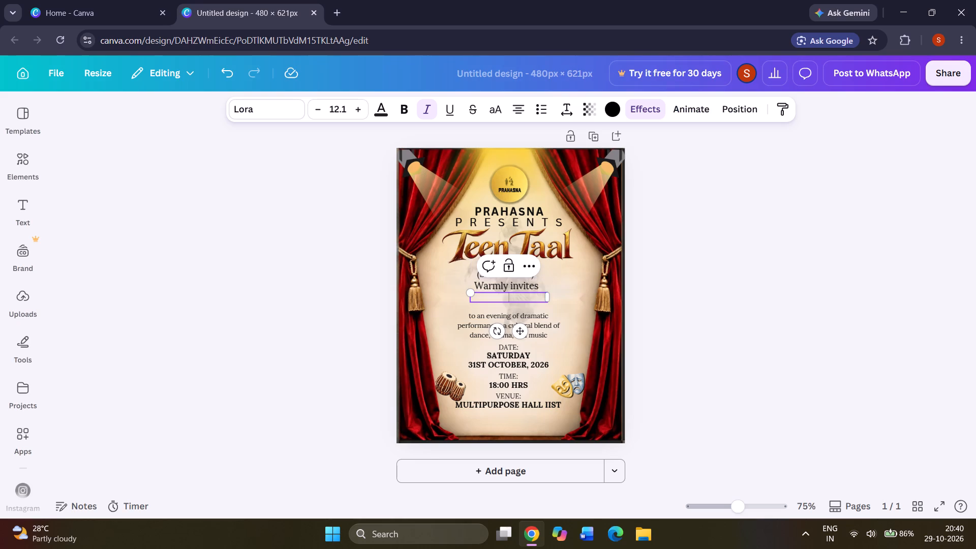
Search the web in a new tab for "iist all clubs" and open the institute's Student Club page.
click(338, 5)
text(iistr)
key(space)
key(BackSpace)
key(BackSpace)
key(space)
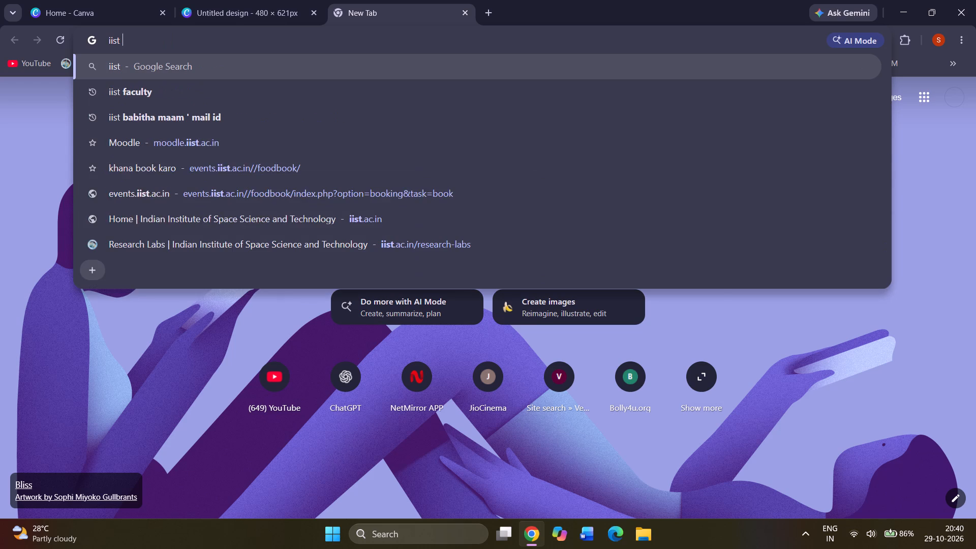
text(all clubs)
key(space)
key(Return)
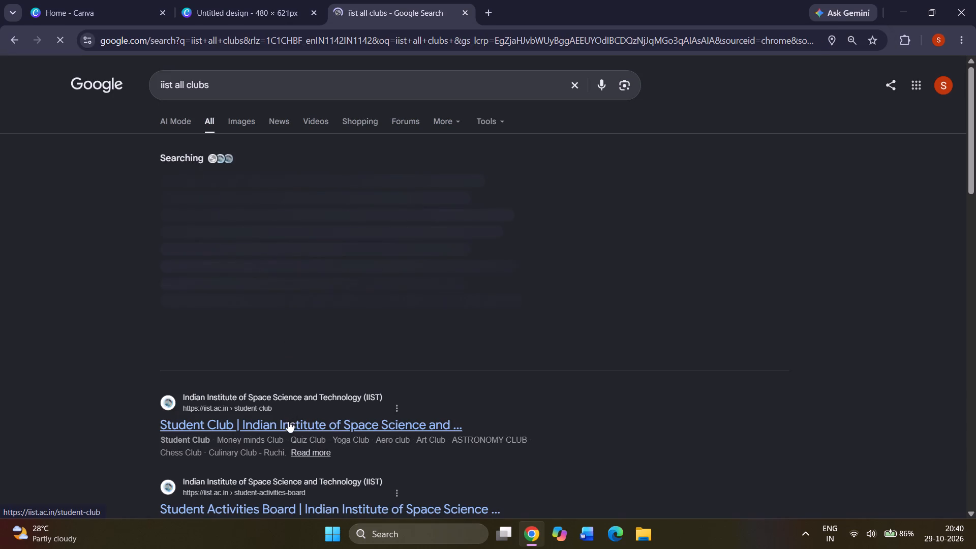
click(289, 417)
Look through the student club listing, checking the Drama Club and Dance Club entries, and open the Dance Club page.
scroll(255, 193, down, 4)
scroll(131, 279, down, 2)
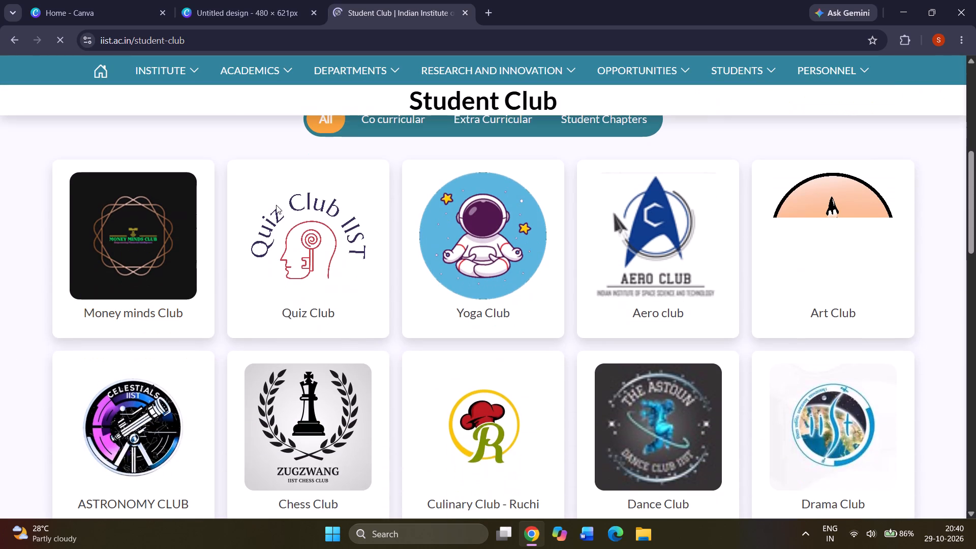
scroll(536, 200, down, 5)
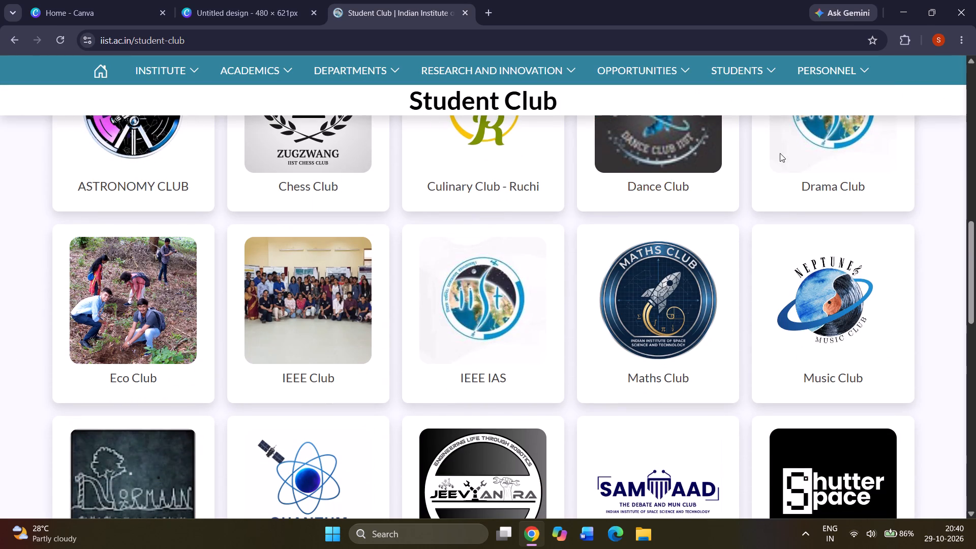
scroll(798, 193, up, 2)
click(853, 285)
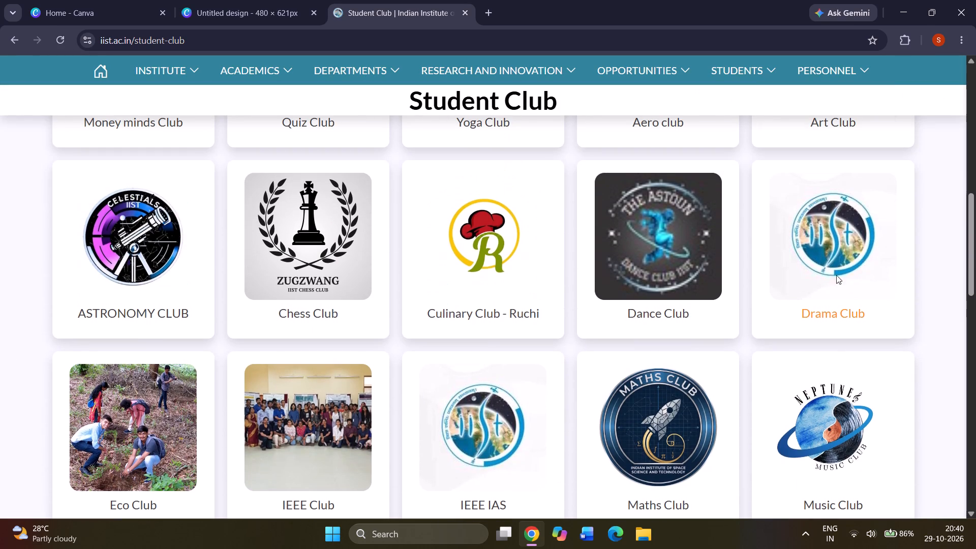
scroll(814, 192, up, 2)
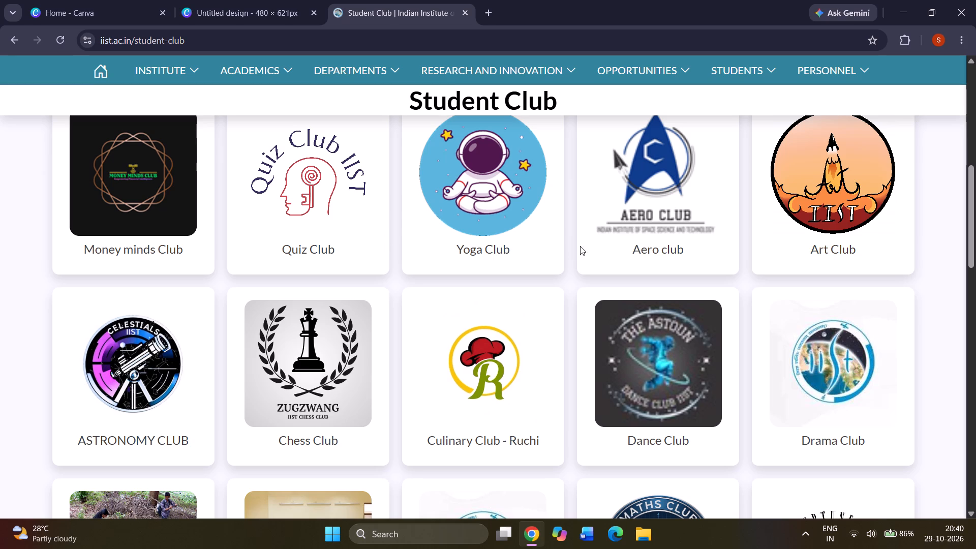
click(655, 381)
click(660, 438)
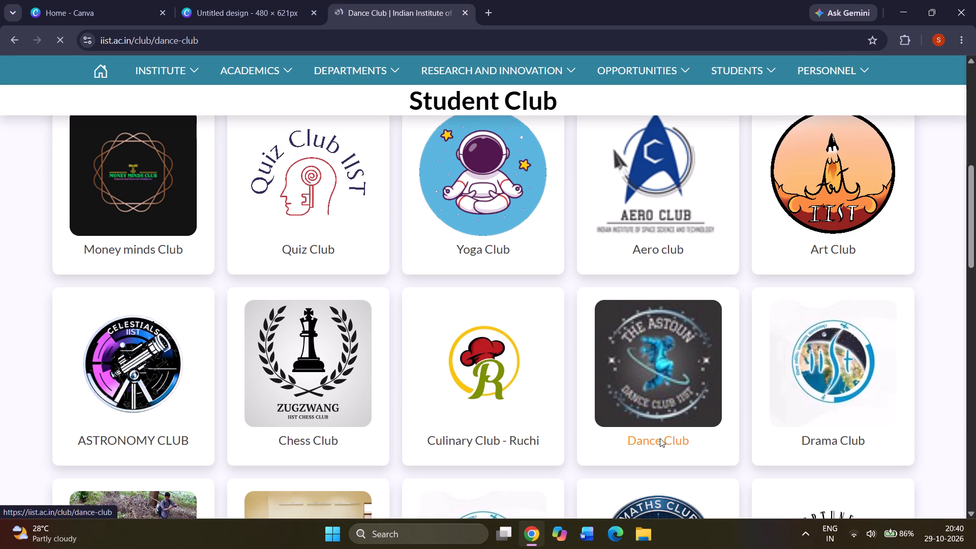
scroll(375, 257, down, 4)
scroll(325, 256, up, 6)
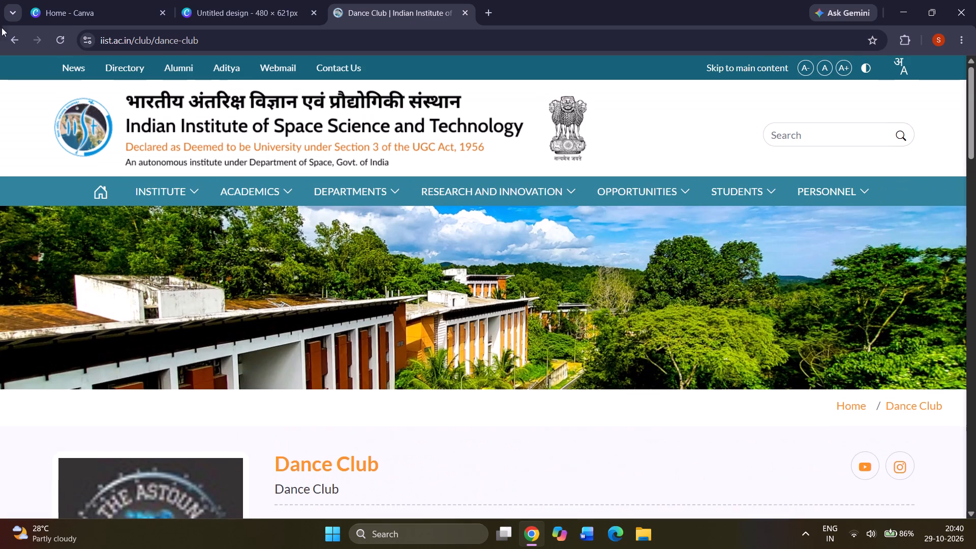
click(8, 37)
scroll(794, 266, down, 3)
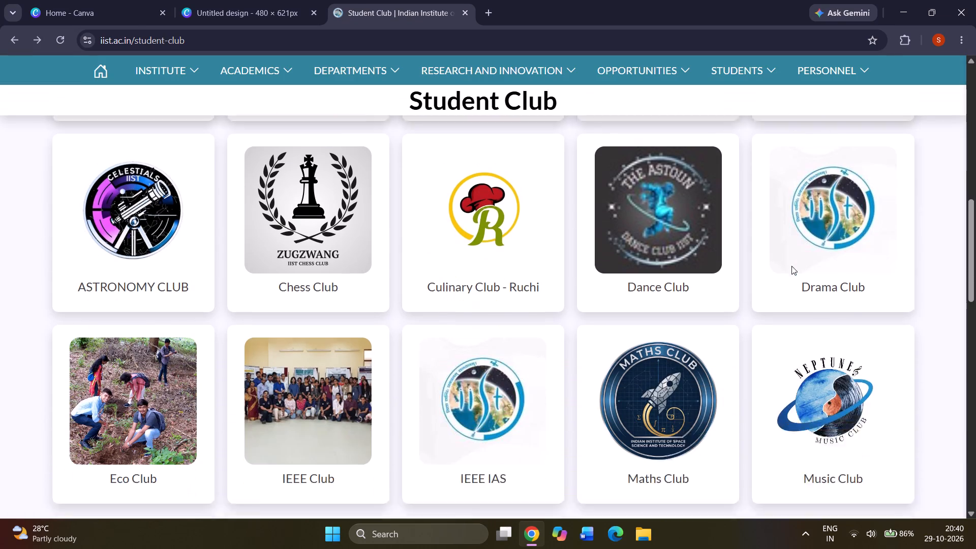
click(662, 245)
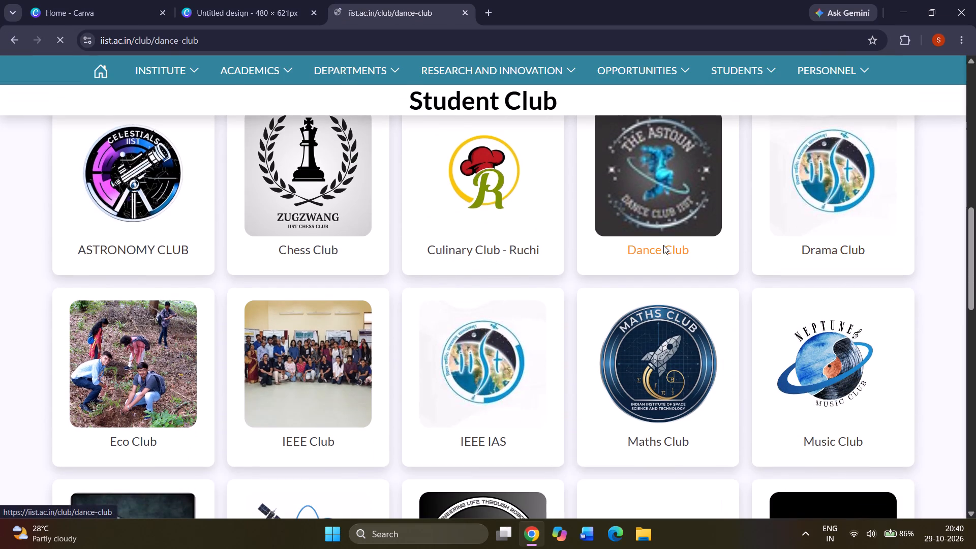
Examine the Dance Club page, including its full expanded description, contact details and events, for the club's official name.
scroll(633, 306, down, 6)
scroll(197, 244, down, 4)
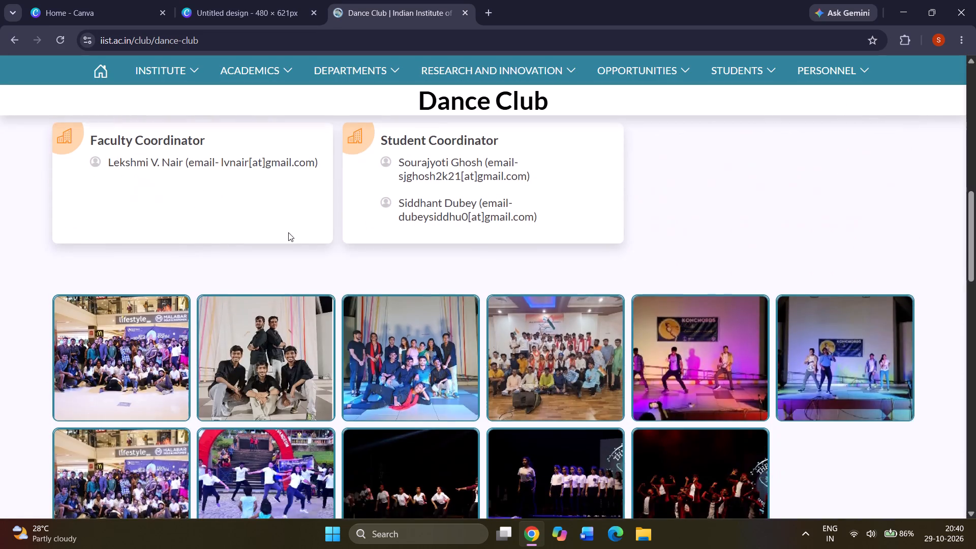
scroll(288, 231, up, 6)
scroll(302, 224, down, 4)
scroll(484, 266, up, 3)
scroll(484, 266, down, 1)
scroll(484, 266, up, 2)
click(563, 369)
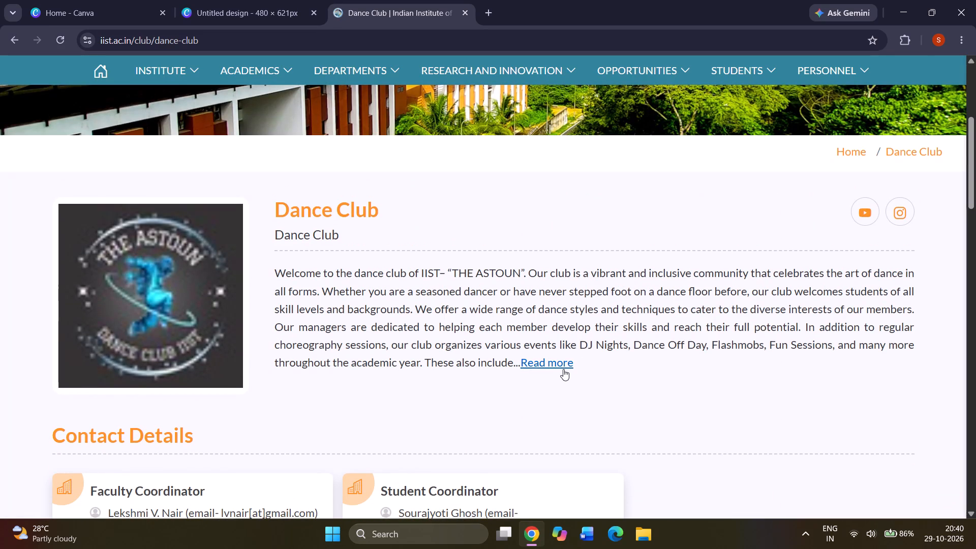
drag(561, 367, 565, 352)
scroll(565, 339, up, 1)
scroll(565, 339, down, 6)
click(562, 292)
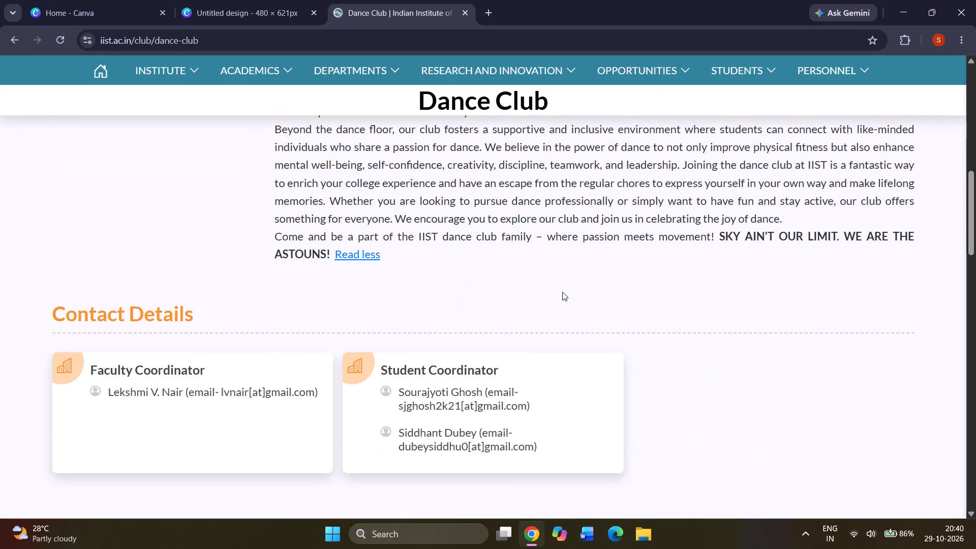
scroll(273, 280, down, 12)
scroll(274, 273, up, 2)
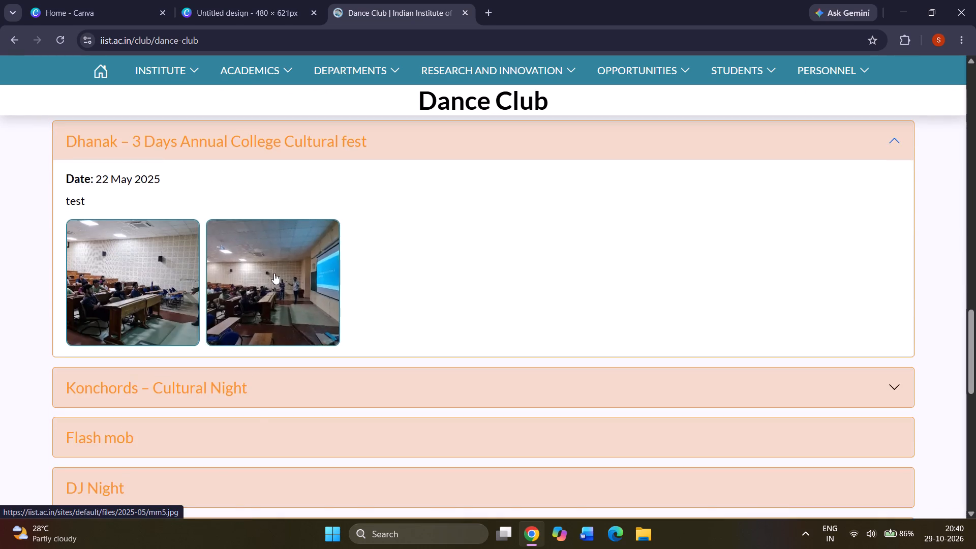
scroll(274, 273, up, 3)
scroll(360, 239, up, 8)
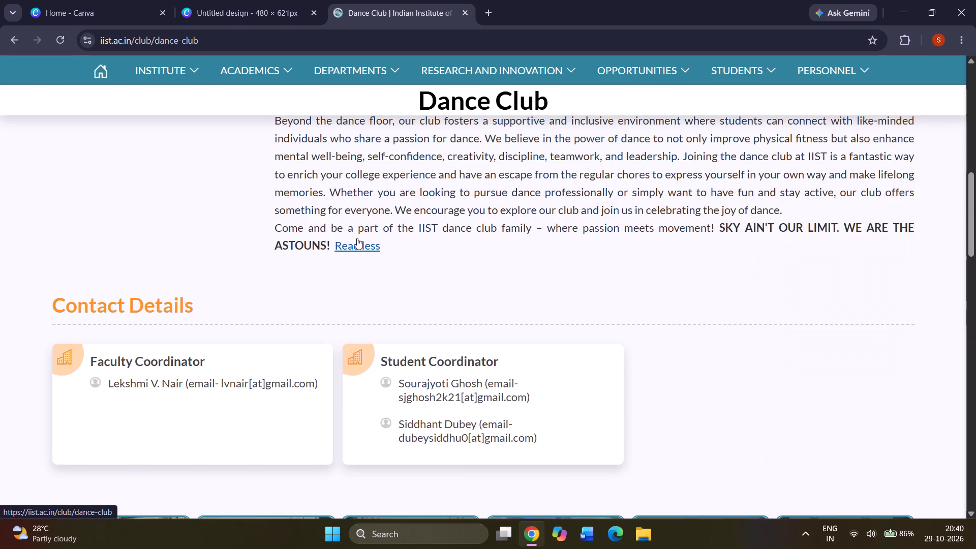
scroll(357, 238, up, 7)
scroll(317, 397, down, 3)
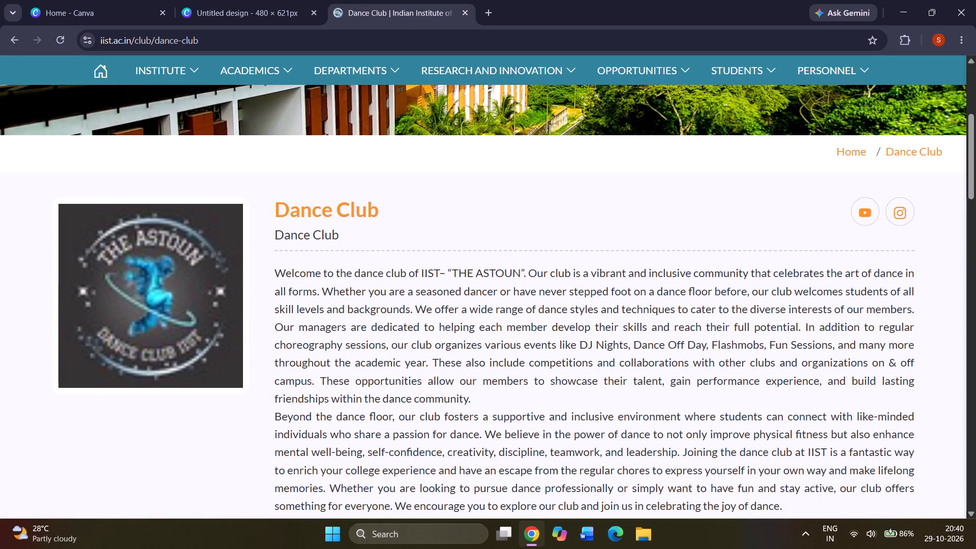
Copy "THE ASTOUN" from the club description into the invitation's empty invitee line and complete it as "THE ASTOUN FAMILY".
drag(452, 272, 520, 272)
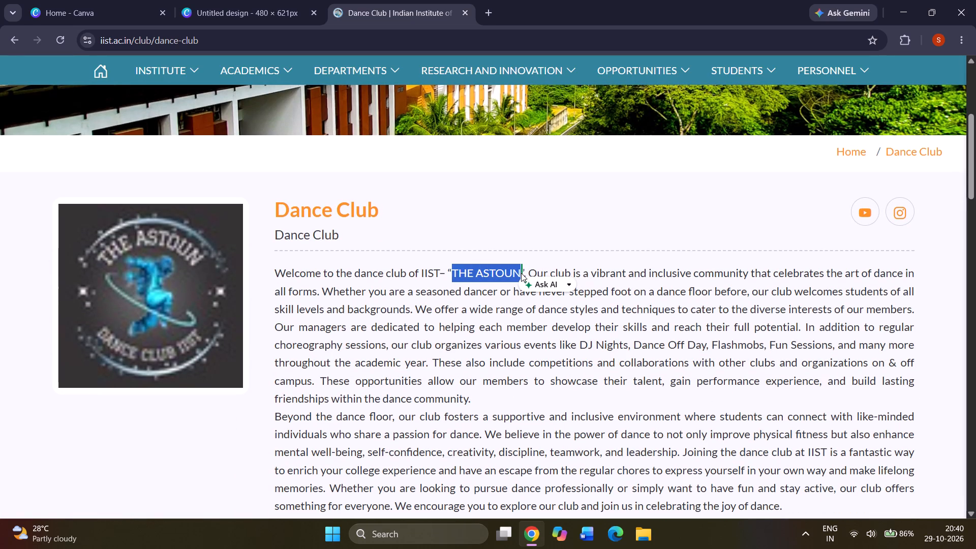
key(ctrl+c)
click(229, 0)
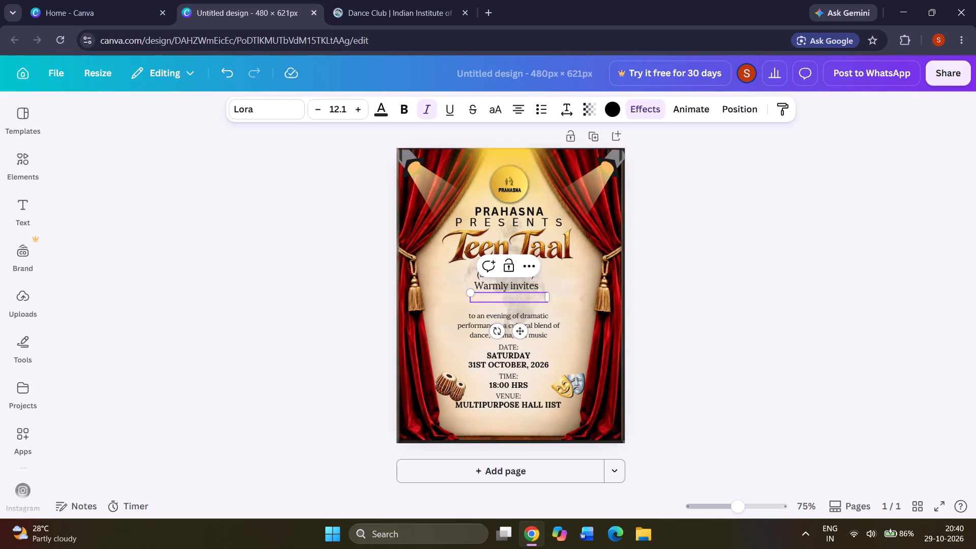
click(498, 298)
key(ctrl+v)
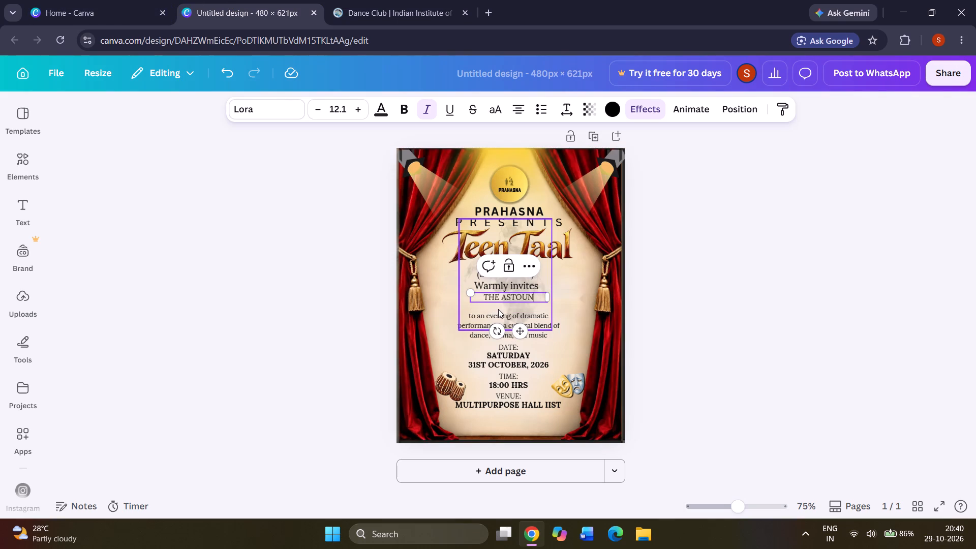
key(space)
key(shift+f)
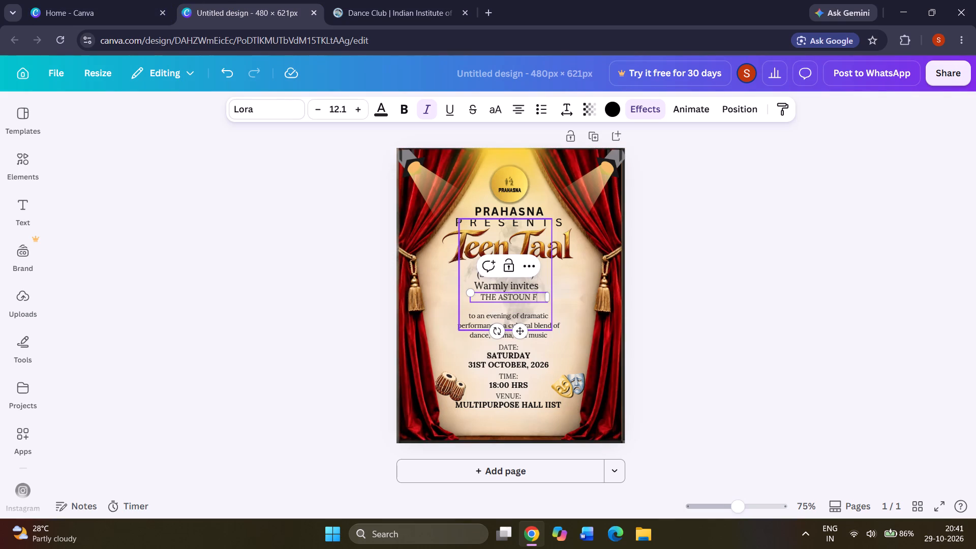
text(AMILY)
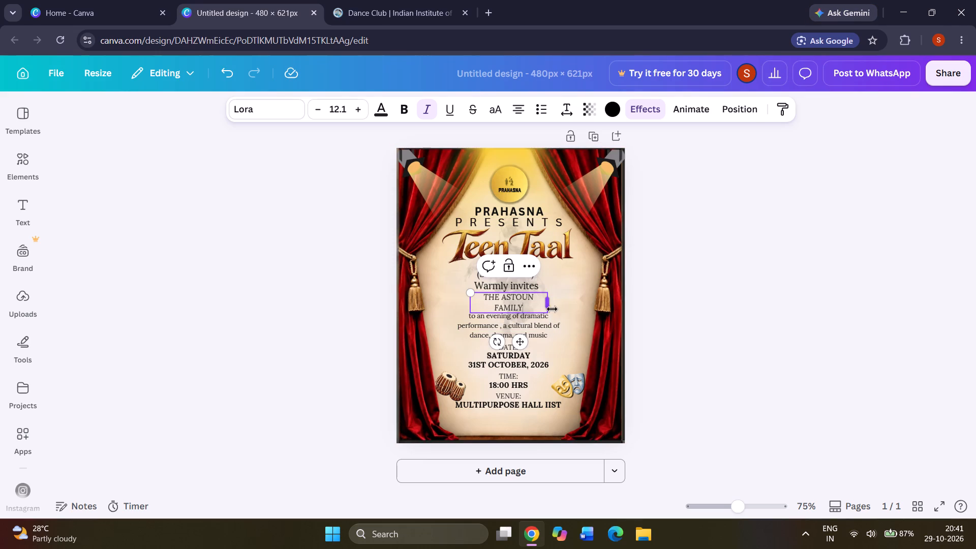
drag(553, 309, 560, 310)
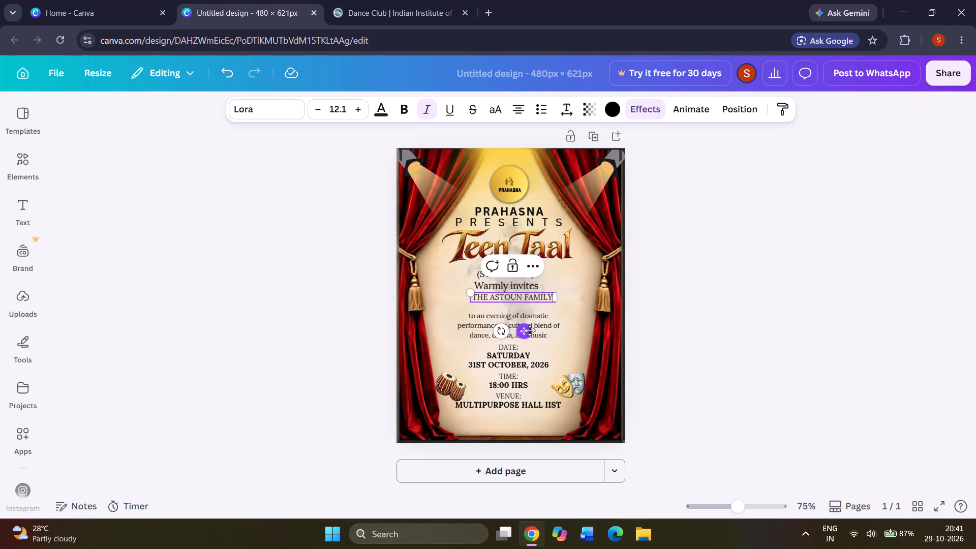
drag(530, 330, 525, 333)
click(778, 278)
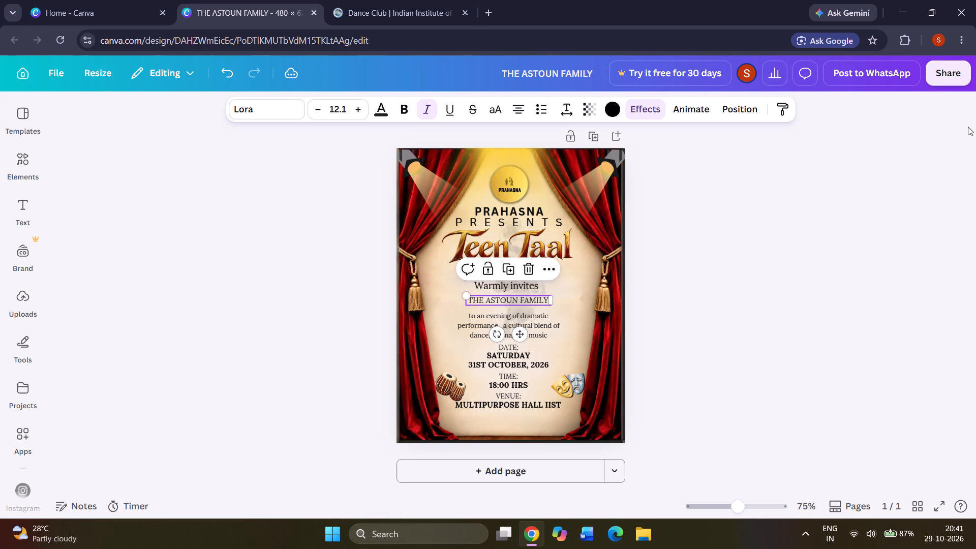
Open the download settings for the finished invitation.
click(956, 75)
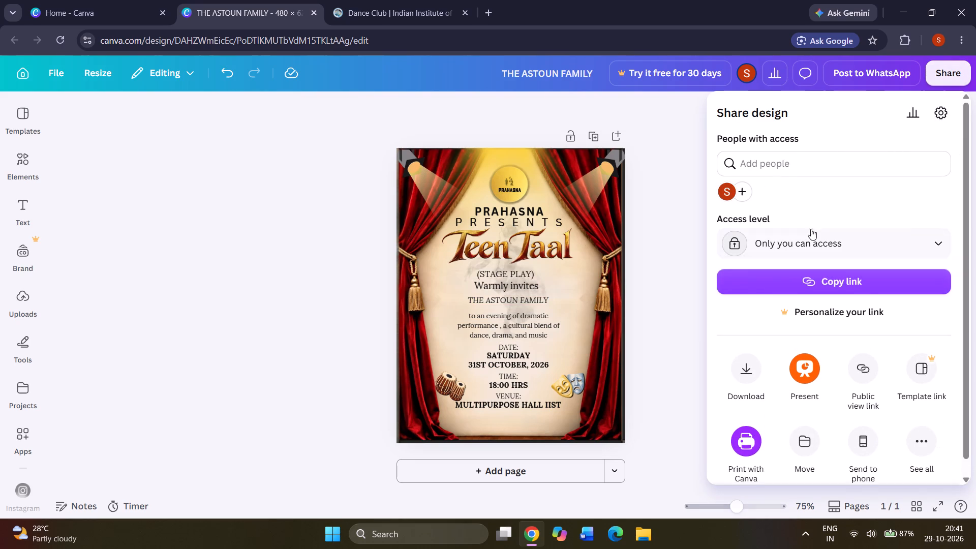
click(736, 374)
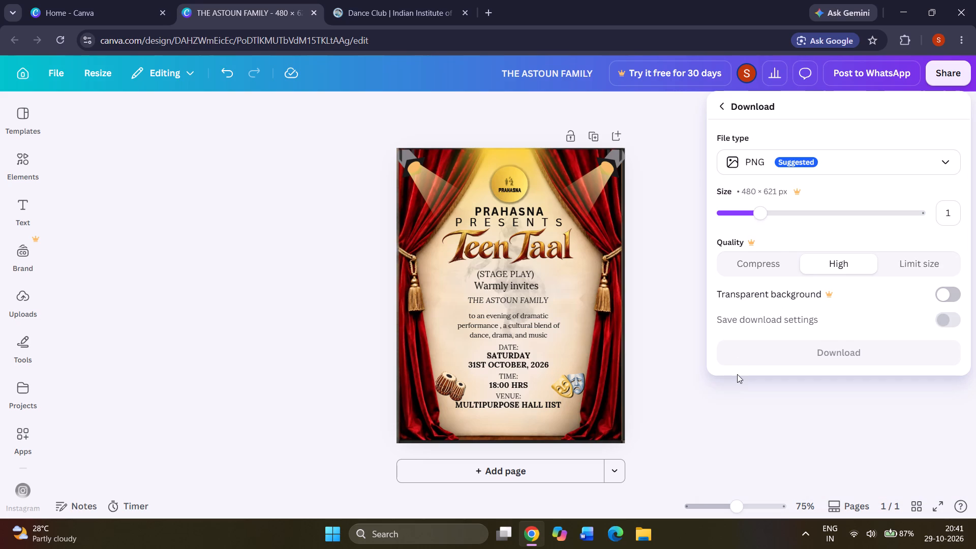
click(811, 158)
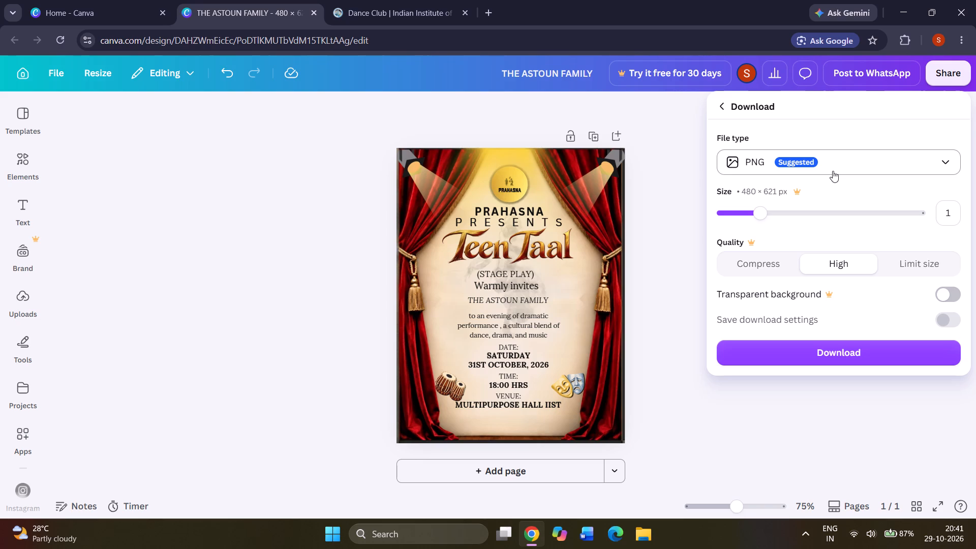
click(746, 147)
click(777, 285)
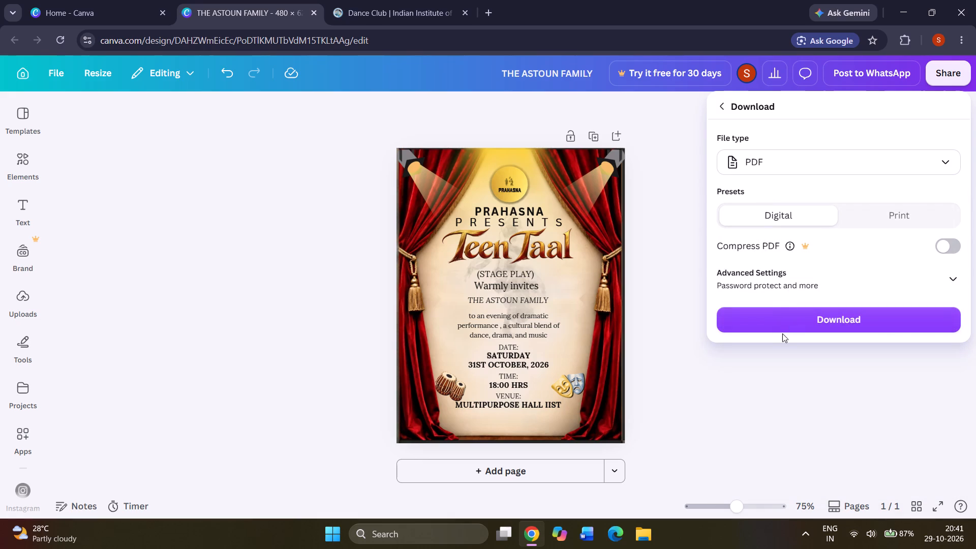
click(782, 330)
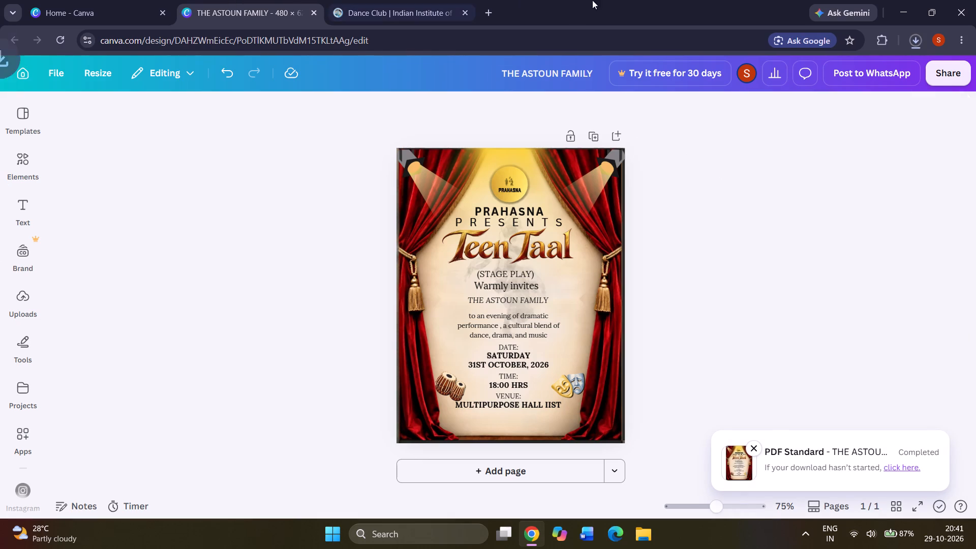
Open WhatsApp Web (web.whatsapp.com) in a new browser tab.
click(486, 15)
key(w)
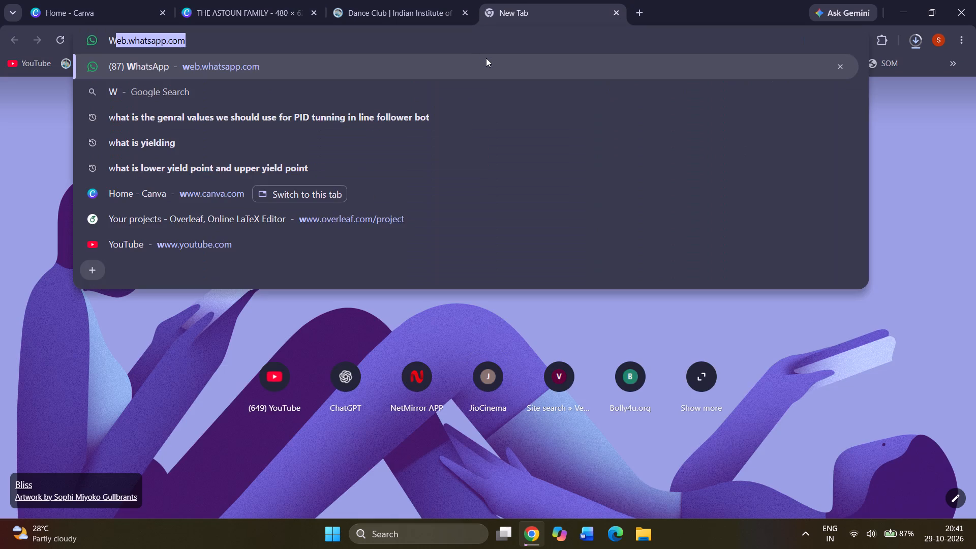
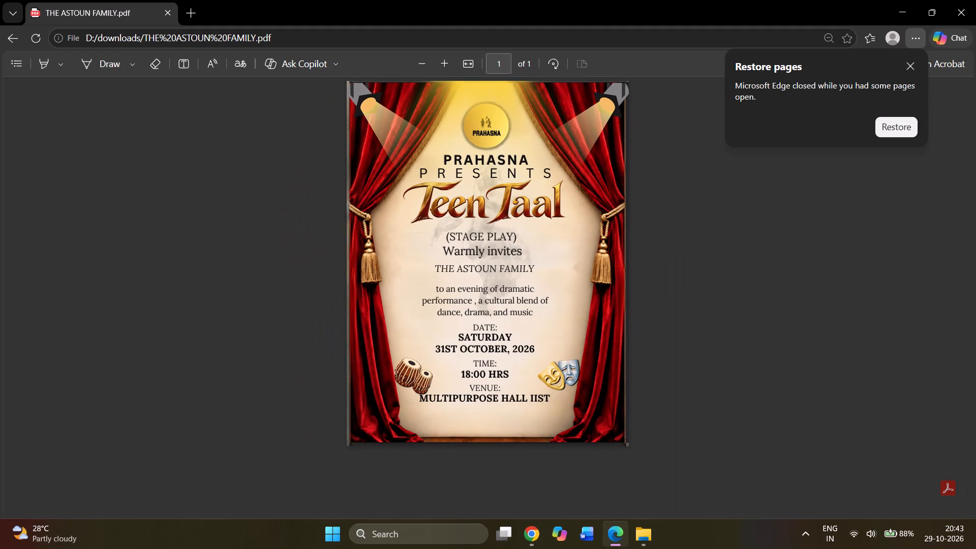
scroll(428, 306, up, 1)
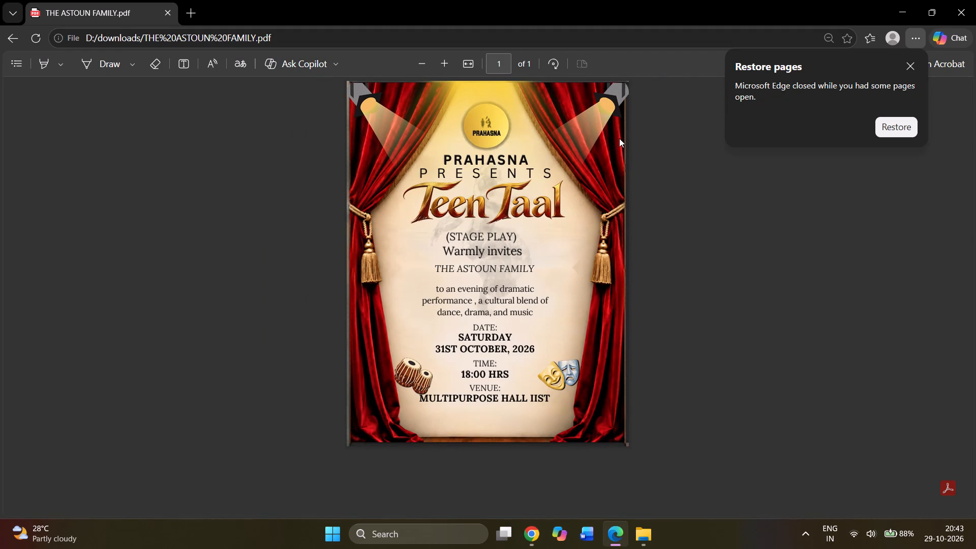
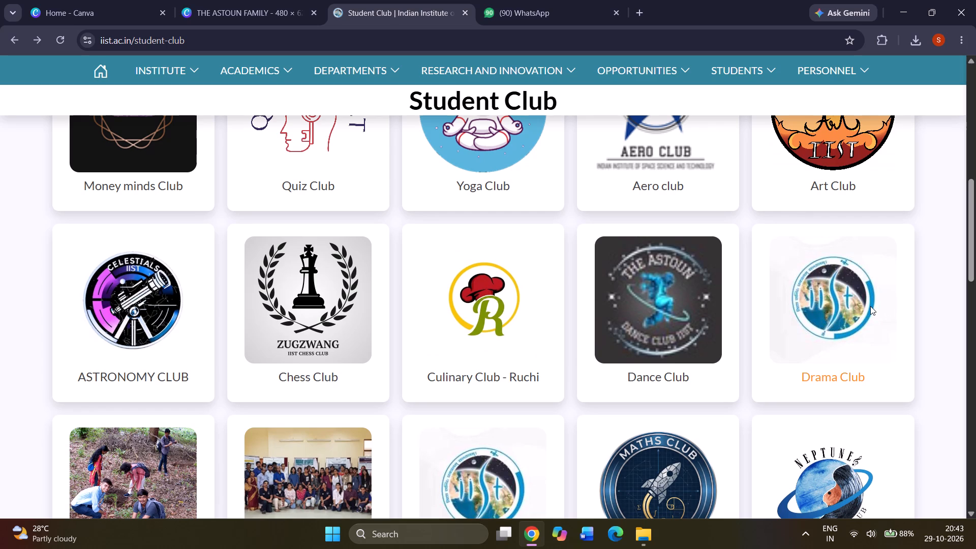
Examine the Drama Club page, including its full expanded description, contact details, photos and activities, for the club's official name.
click(837, 380)
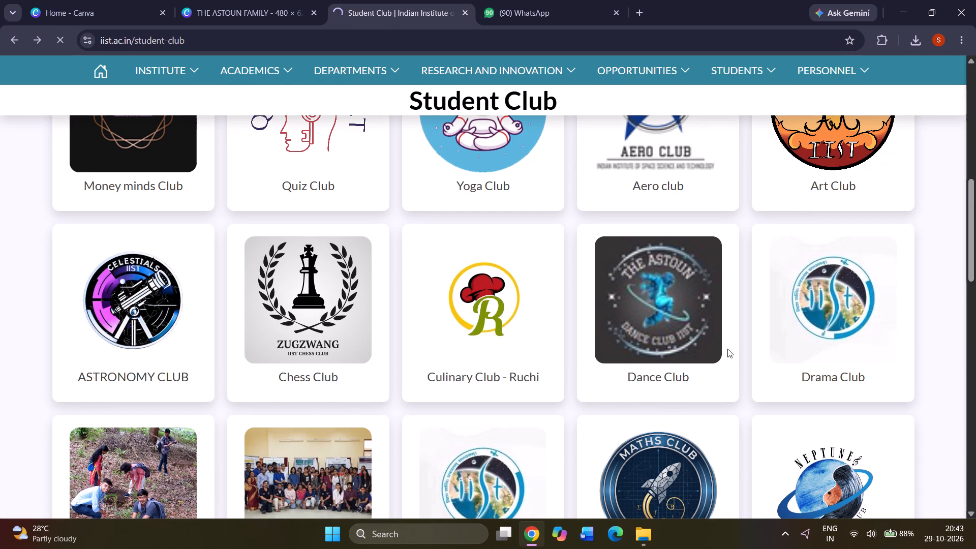
scroll(710, 340, down, 3)
scroll(297, 378, down, 3)
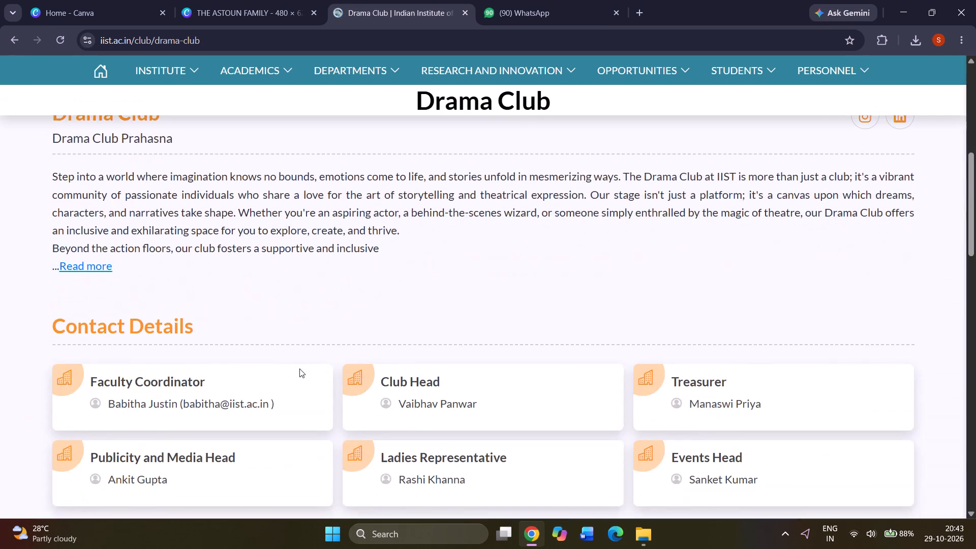
scroll(300, 367, down, 3)
scroll(288, 114, down, 3)
scroll(403, 136, down, 1)
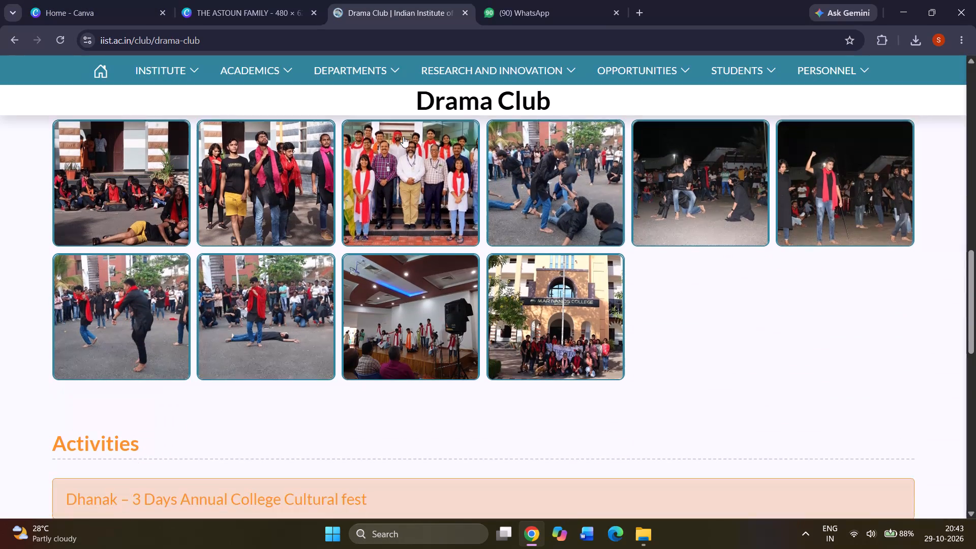
scroll(403, 136, up, 8)
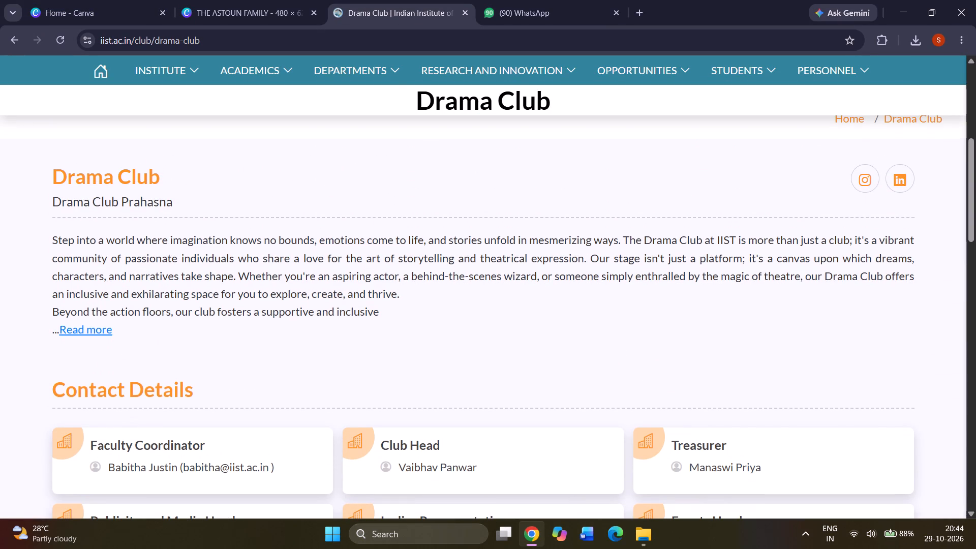
scroll(418, 464, down, 3)
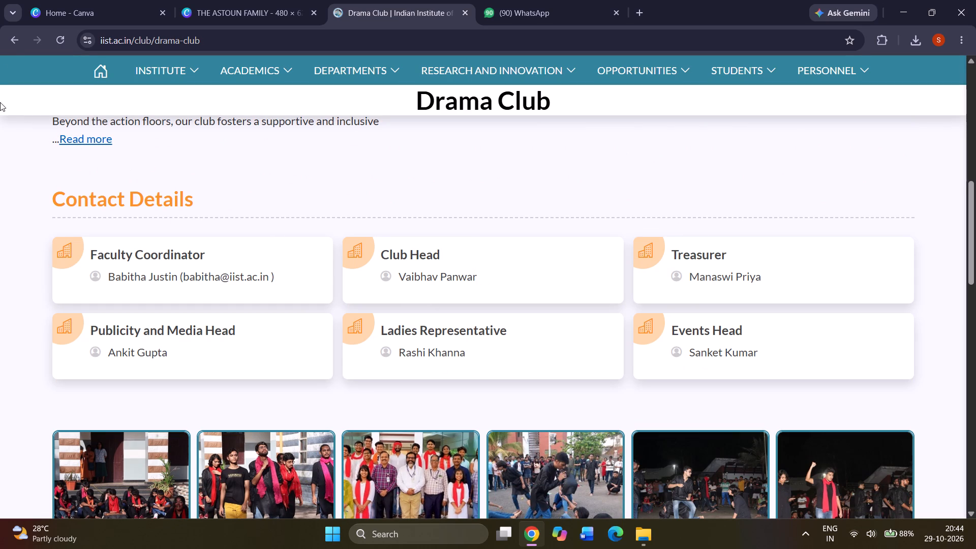
scroll(445, 240, up, 1)
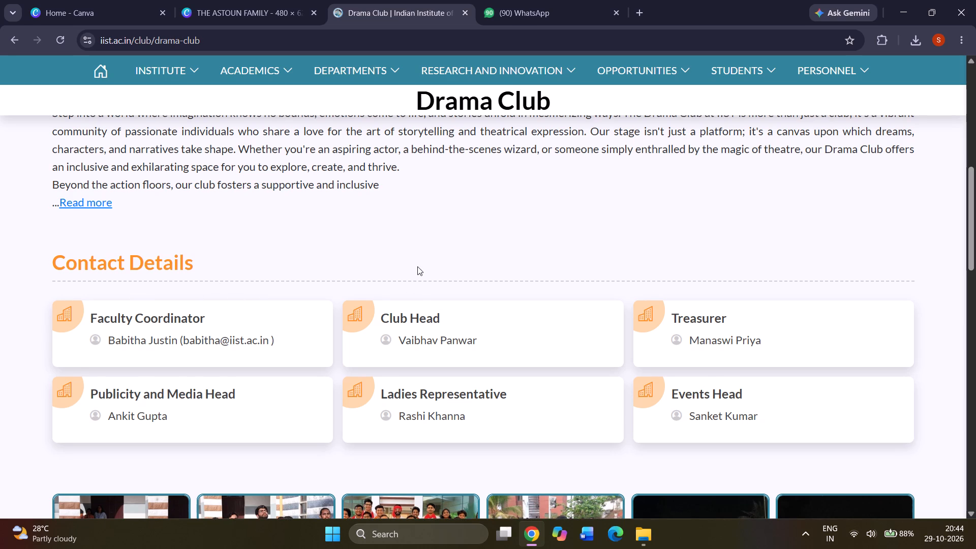
scroll(514, 342, up, 3)
scroll(0, 70, up, 1)
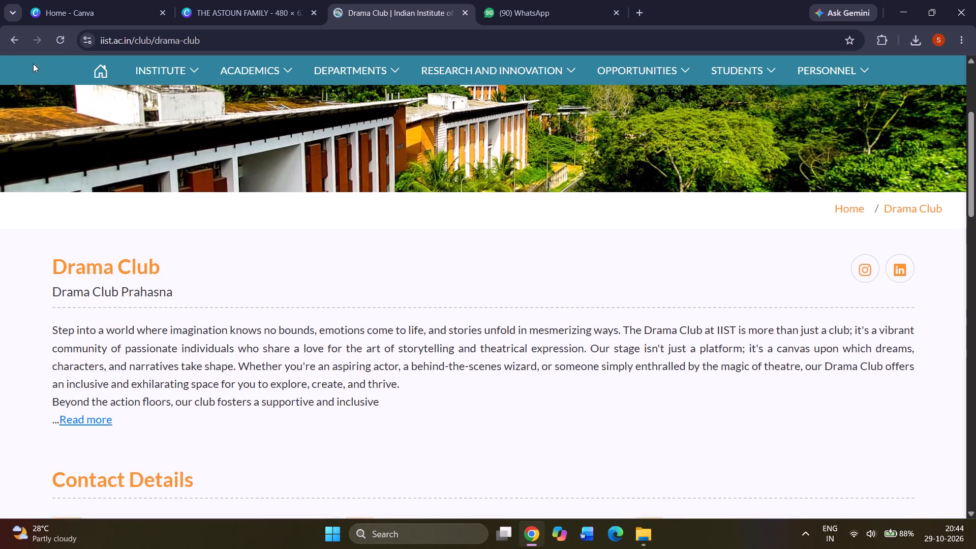
click(96, 431)
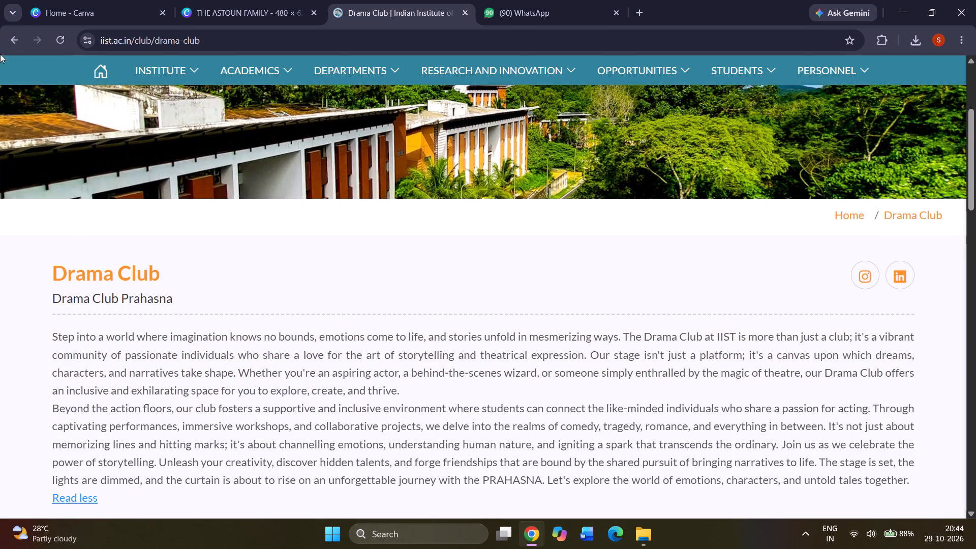
Return to the Student Club listing and look through its club cards and categories for the next club to invite.
click(0, 32)
scroll(595, 252, up, 2)
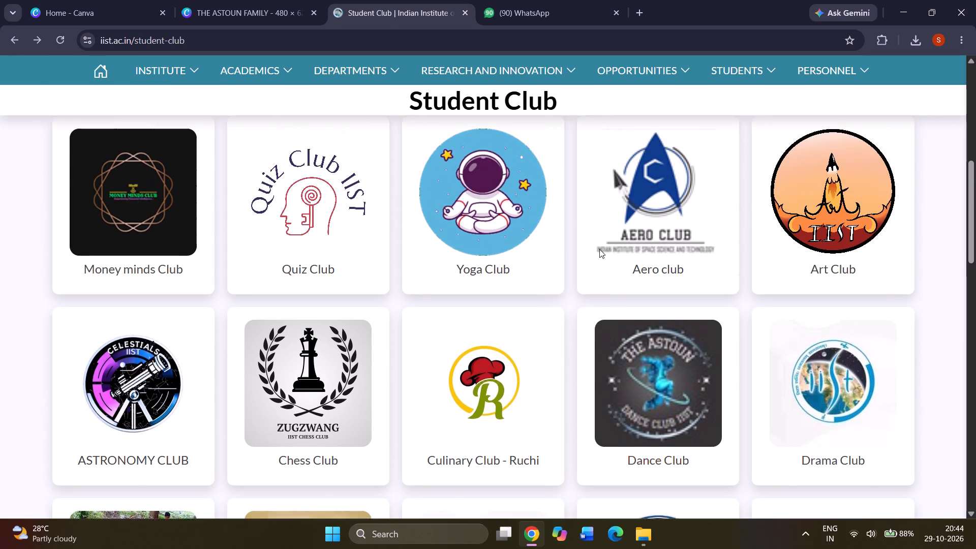
scroll(604, 234, up, 4)
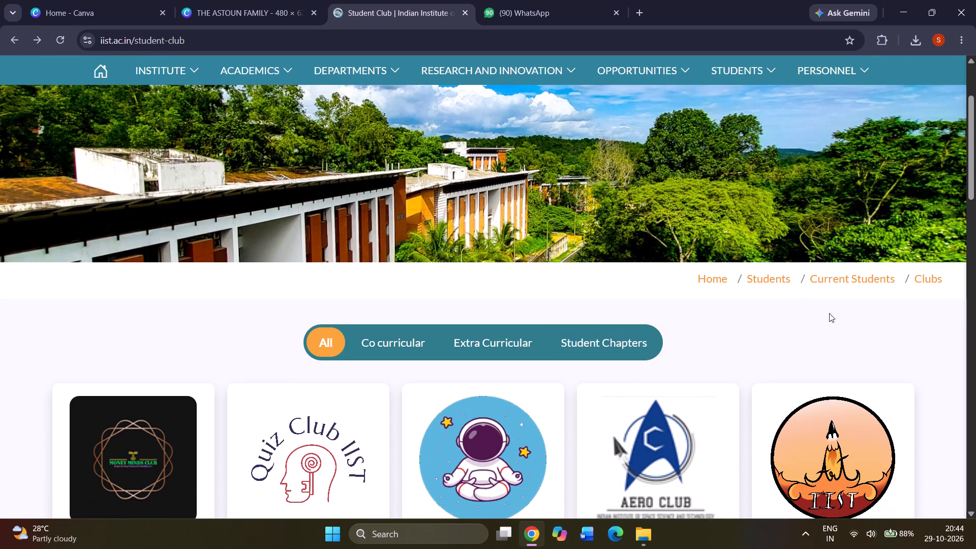
scroll(545, 225, down, 1)
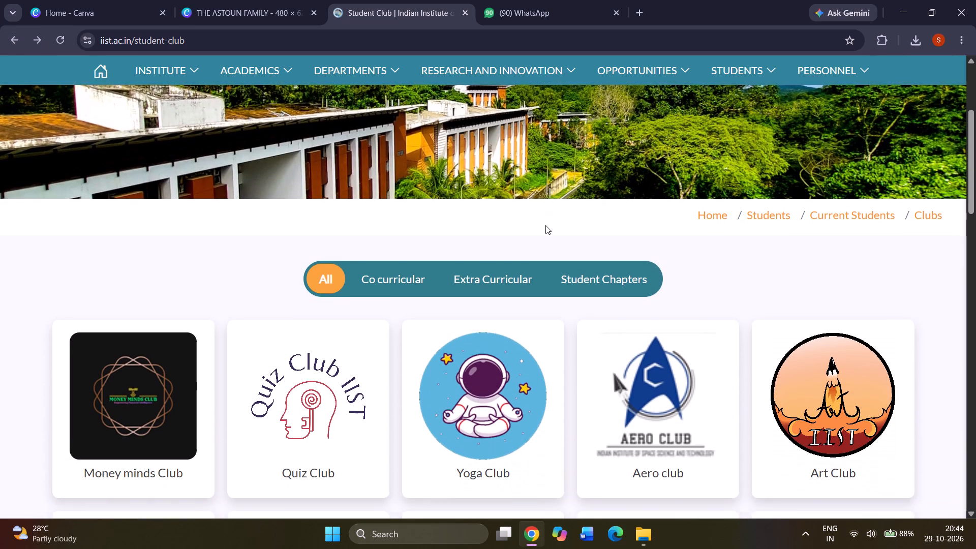
scroll(545, 225, down, 1)
scroll(614, 208, up, 3)
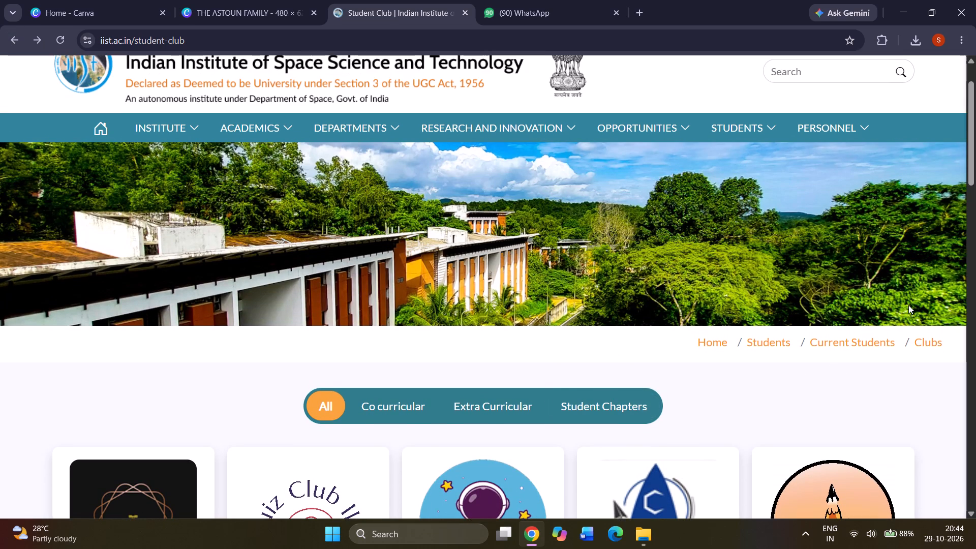
scroll(841, 309, up, 3)
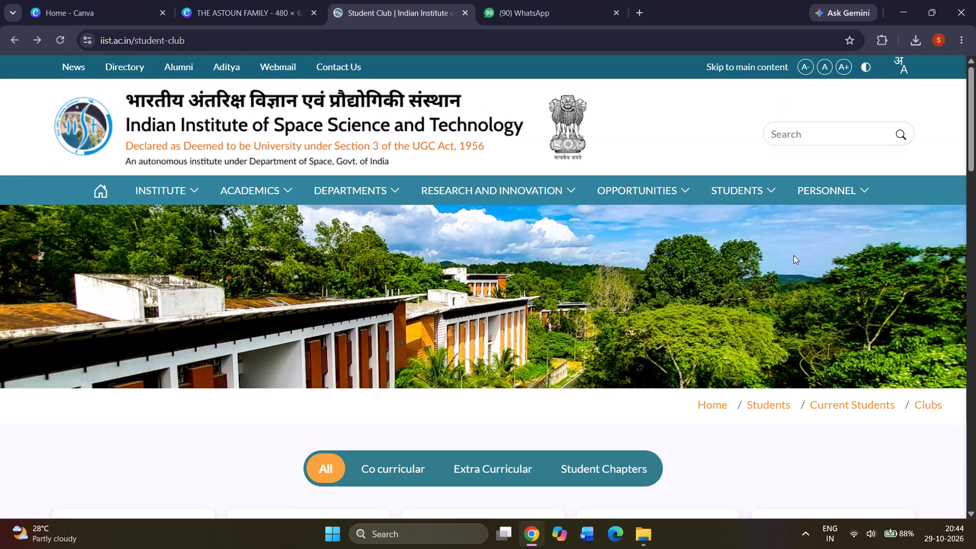
scroll(794, 255, down, 2)
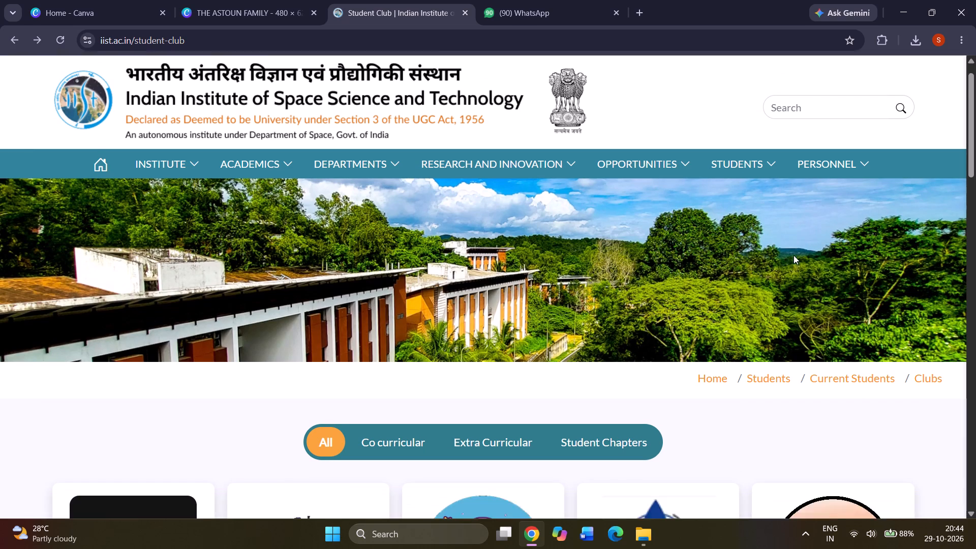
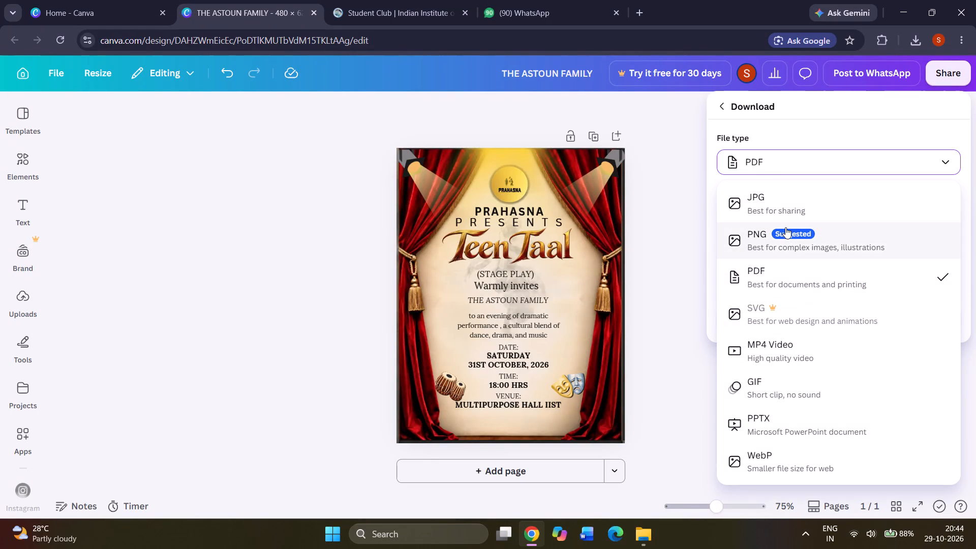
click(781, 229)
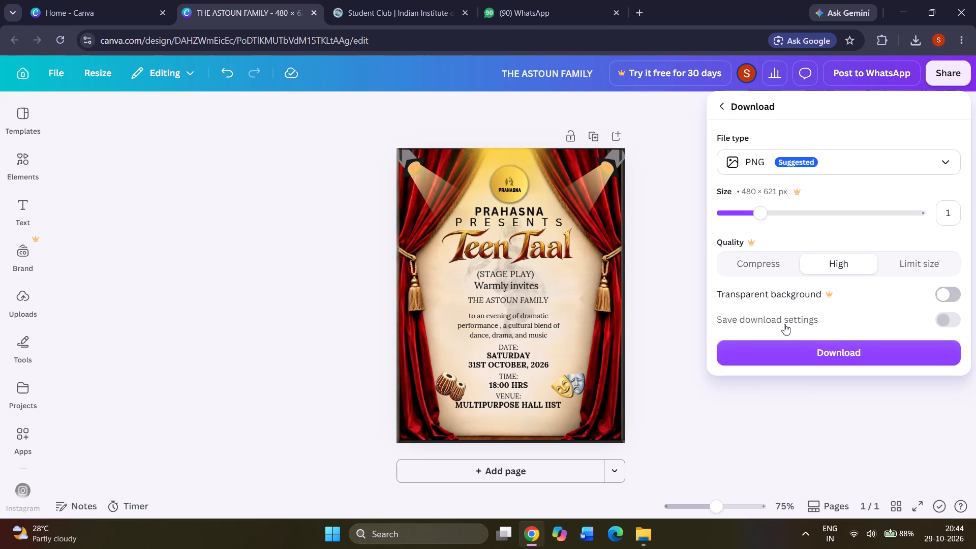
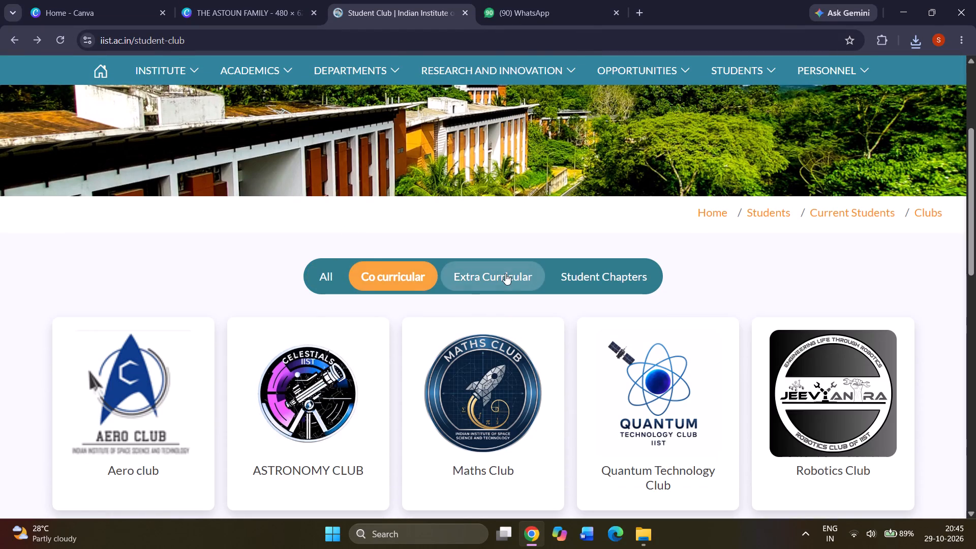
Show all IIST student clubs and look through the full list of club names.
click(312, 272)
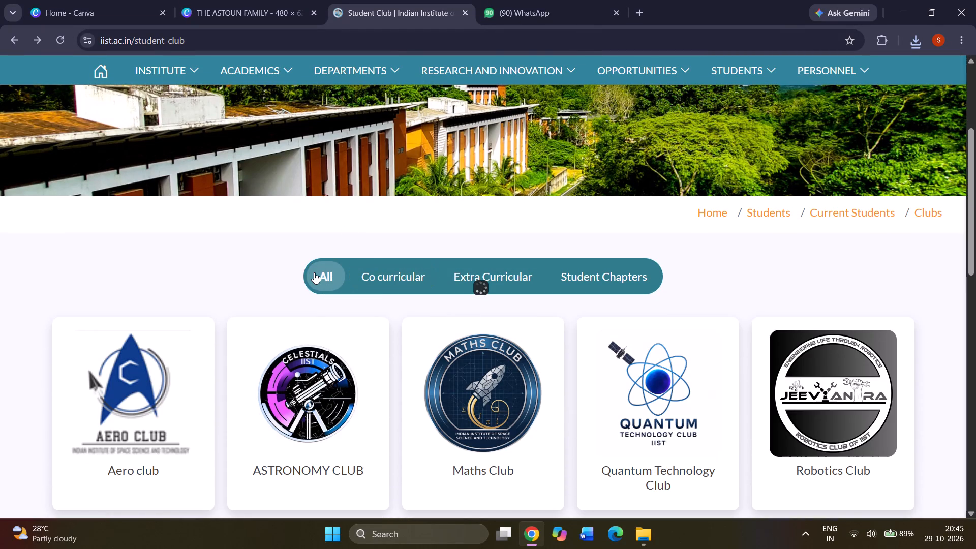
scroll(314, 272, down, 13)
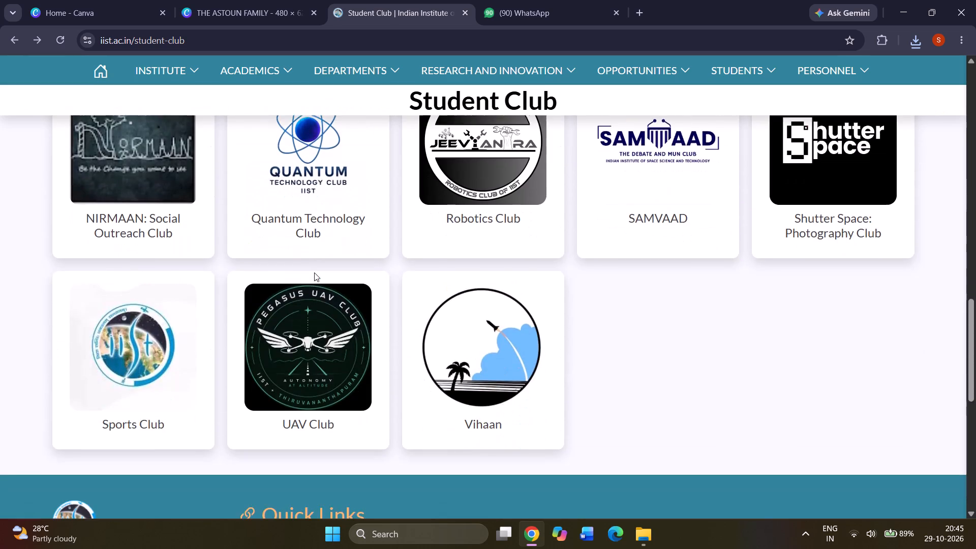
scroll(314, 272, down, 3)
scroll(314, 272, up, 17)
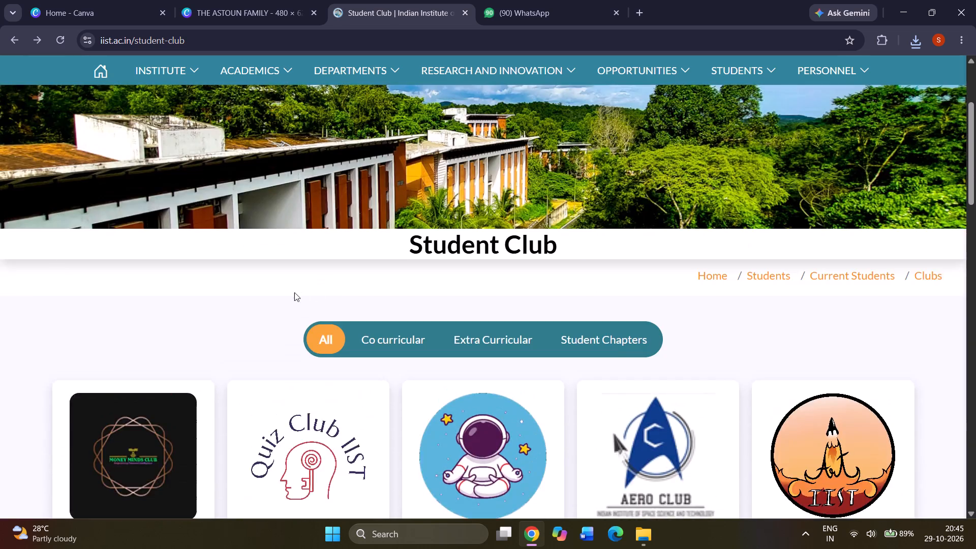
scroll(292, 299, down, 4)
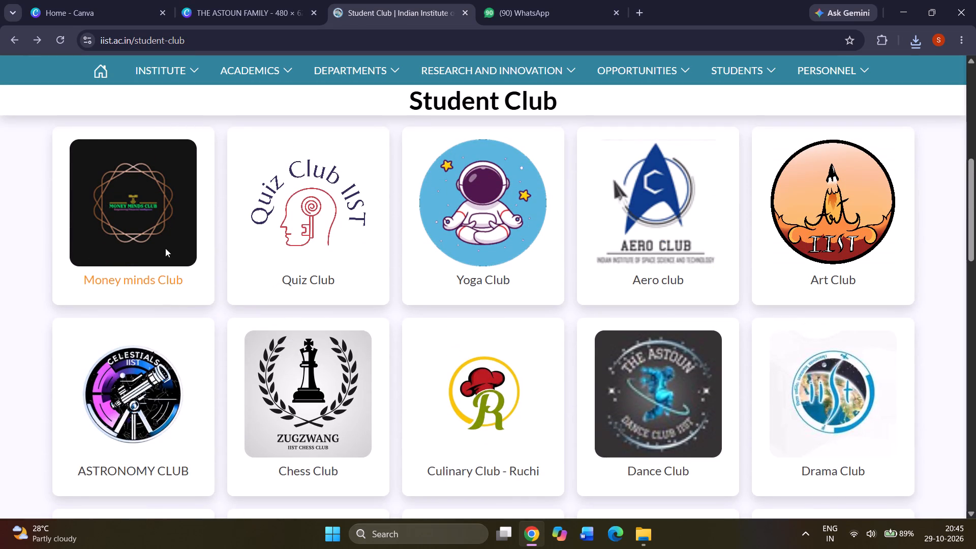
Open the Money minds Club page and copy the name "Money minds" from its heading.
click(151, 279)
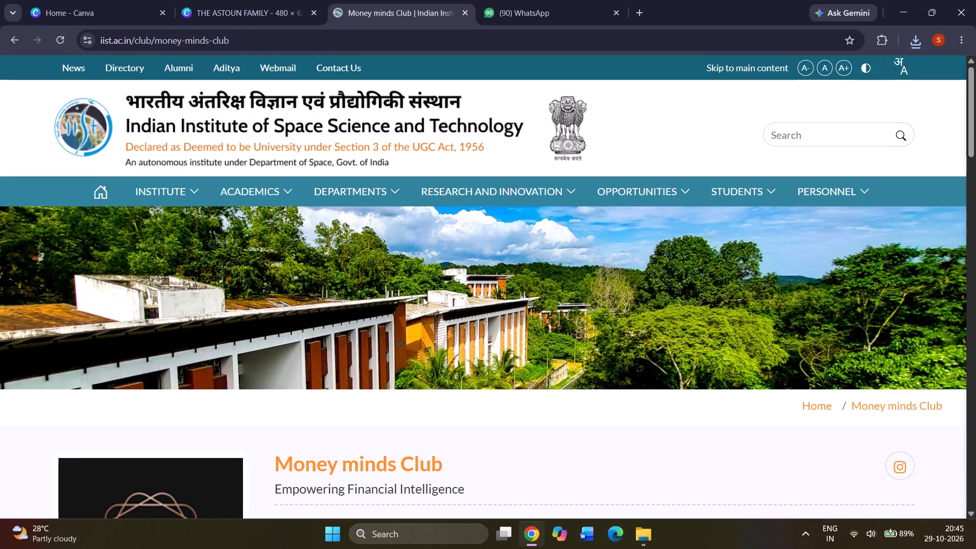
scroll(388, 357, down, 3)
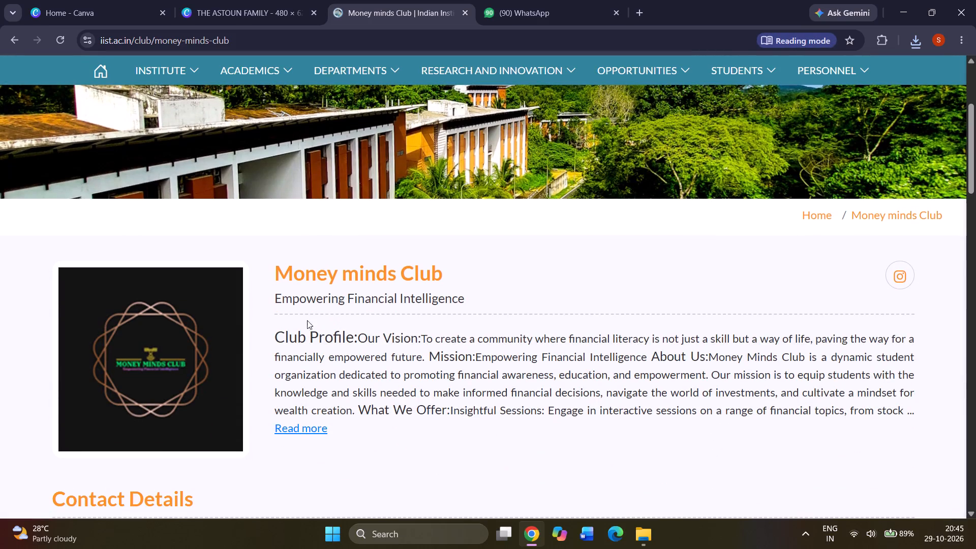
drag(276, 268, 298, 275)
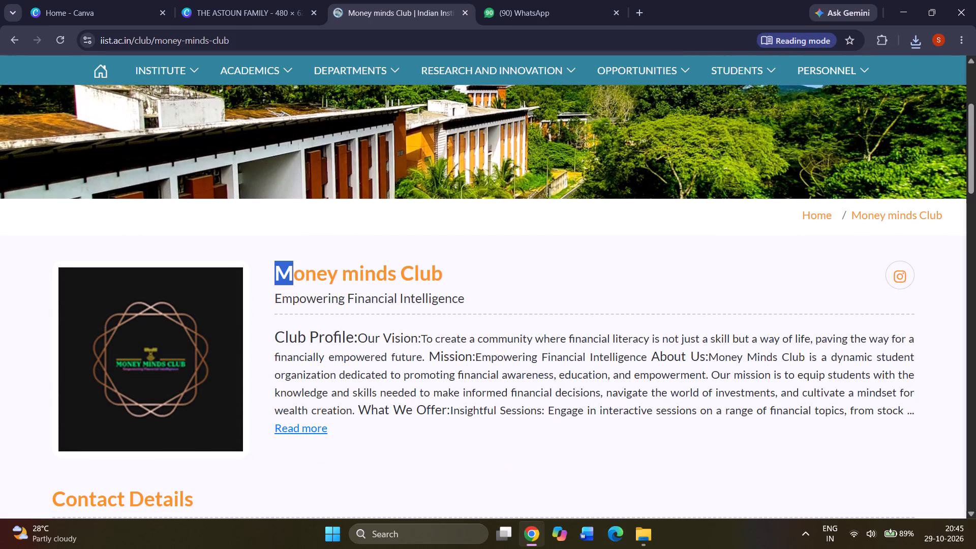
drag(298, 275, 398, 273)
key(ctrl+c)
scroll(486, 373, down, 3)
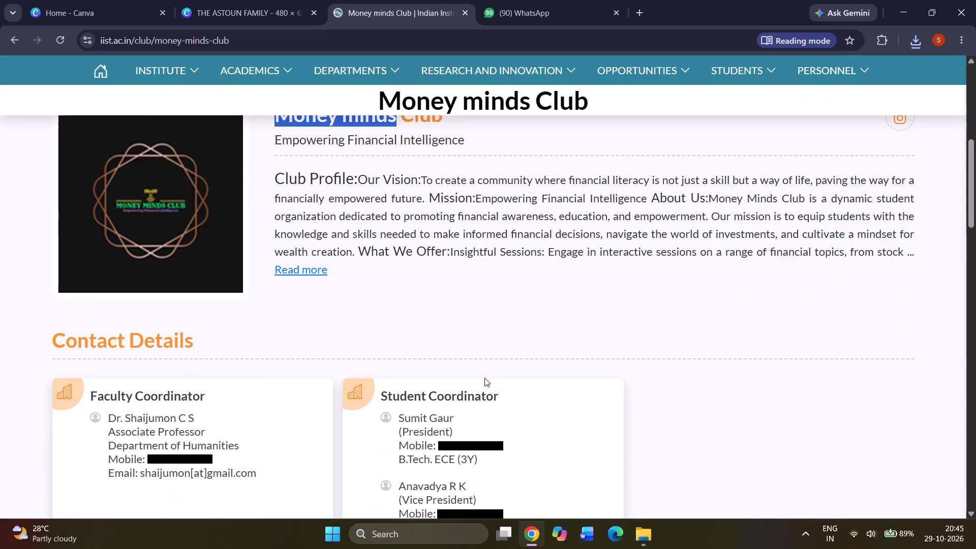
scroll(484, 378, down, 1)
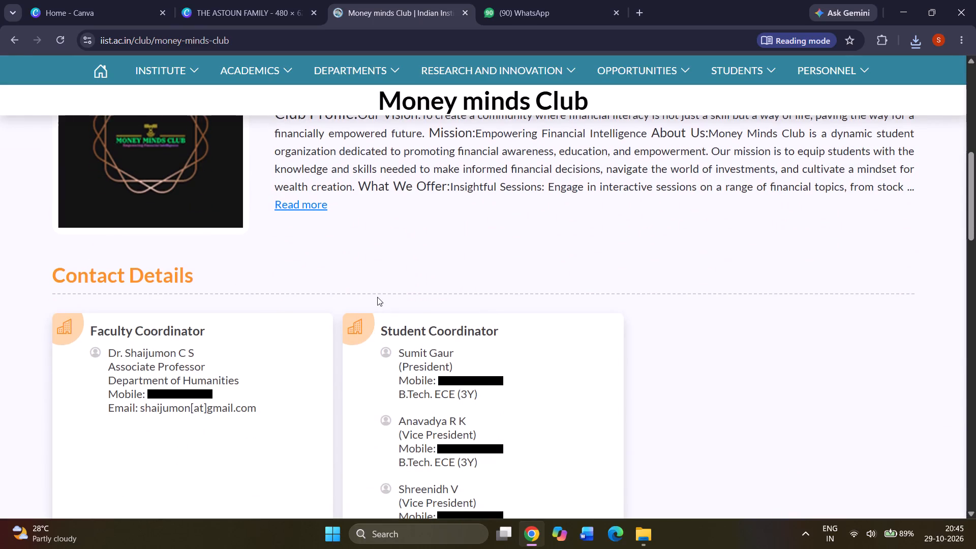
scroll(377, 297, down, 5)
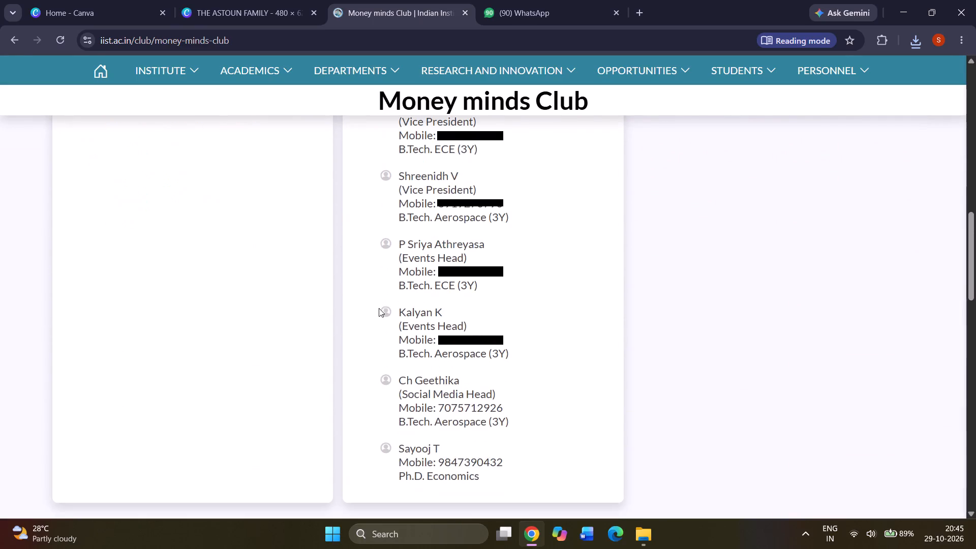
scroll(379, 308, up, 9)
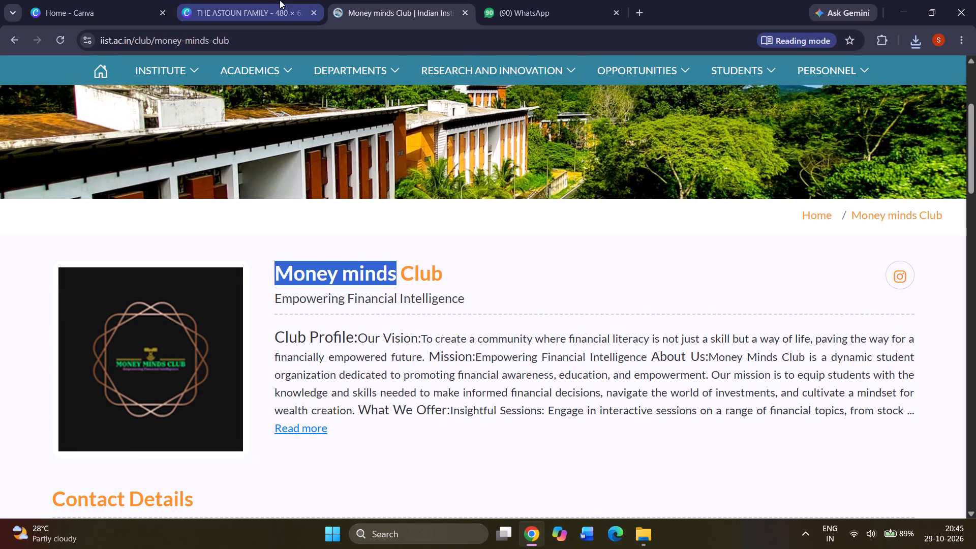
click(276, 0)
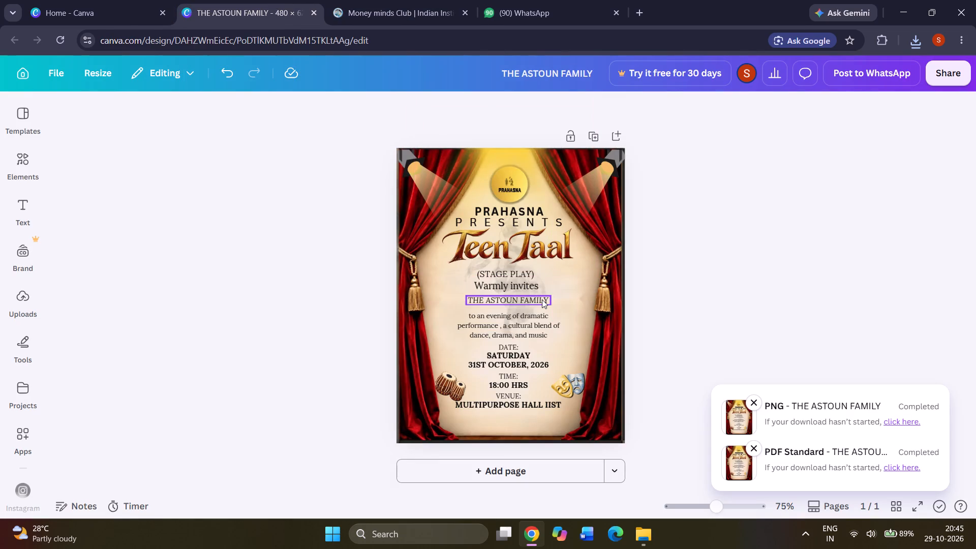
click(542, 299)
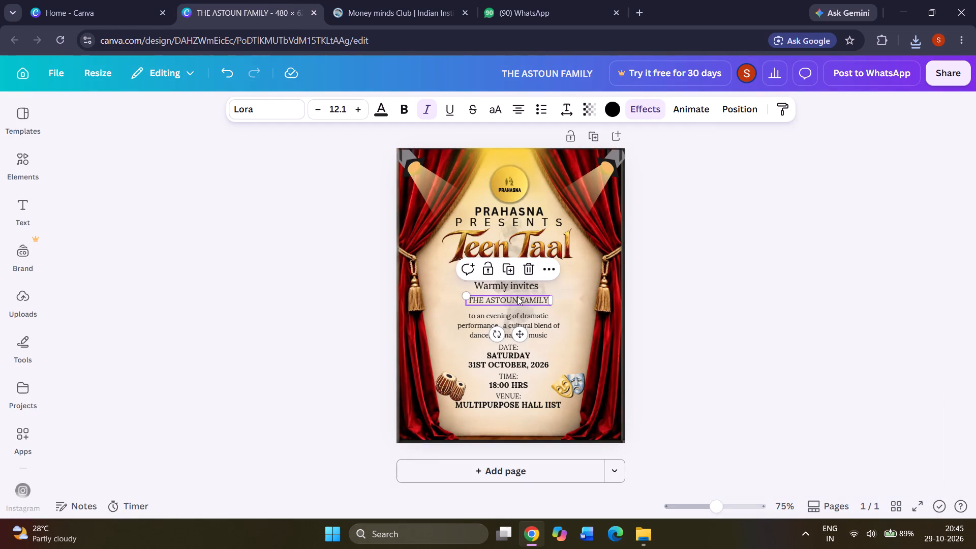
double_click(515, 297)
drag(515, 297, 415, 300)
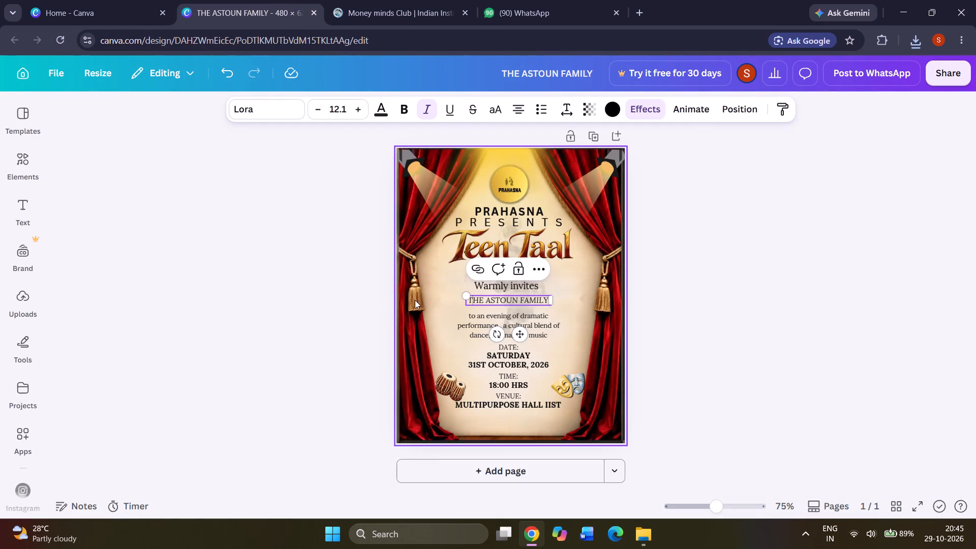
drag(415, 300, 510, 299)
drag(512, 299, 507, 302)
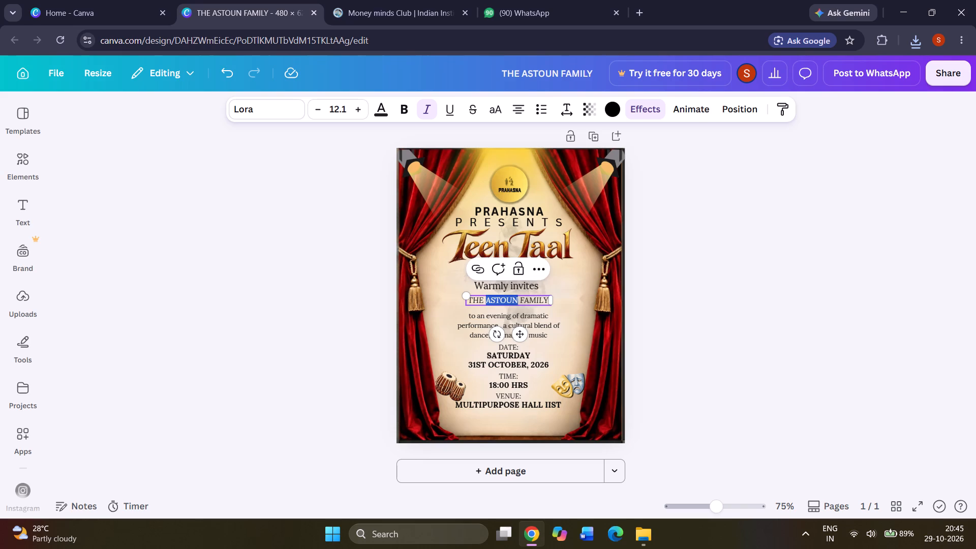
key(BackSpace)
key(BackSpace)
key(BackSpace)
key(BackSpace)
key(BackSpace)
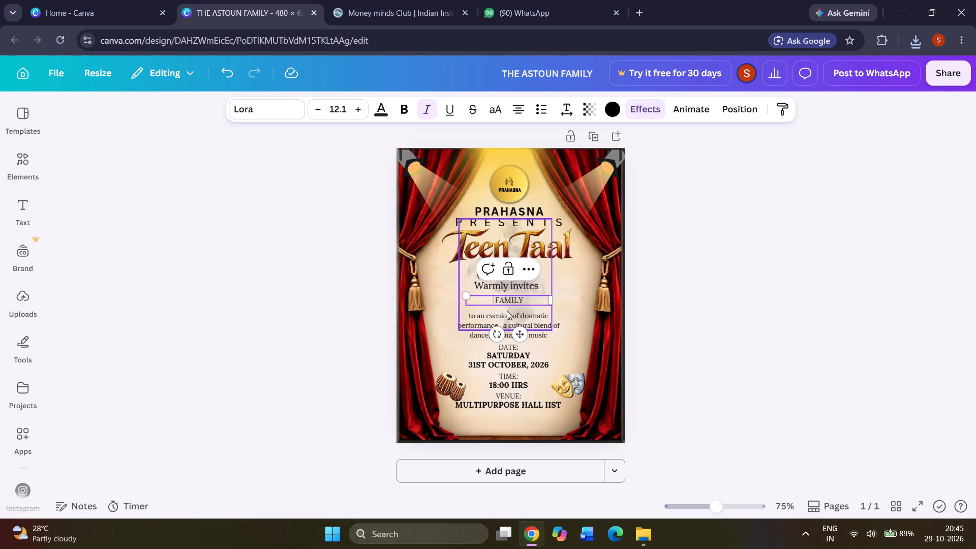
Paste the copied name "Money minds" before FAMILY and widen the invitee text box.
key(ctrl+v)
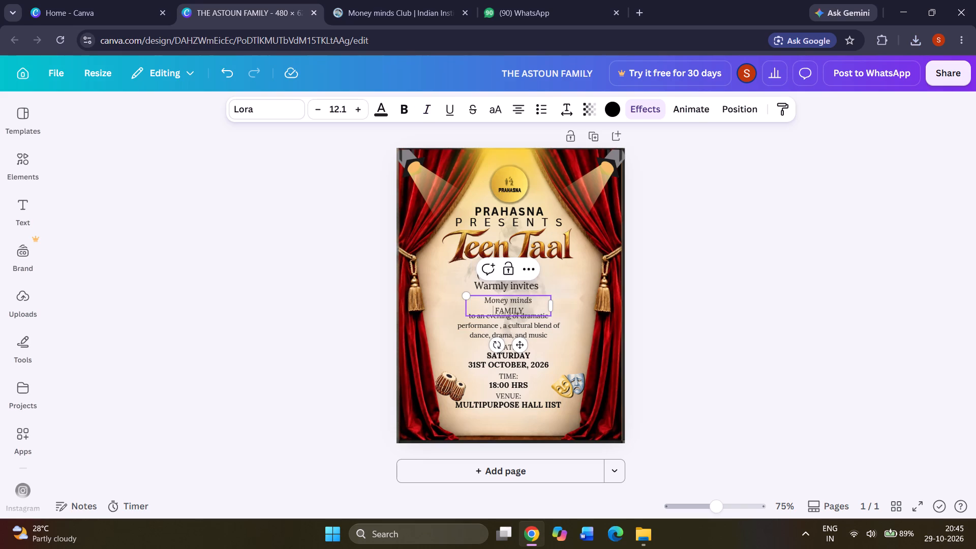
drag(553, 308, 615, 296)
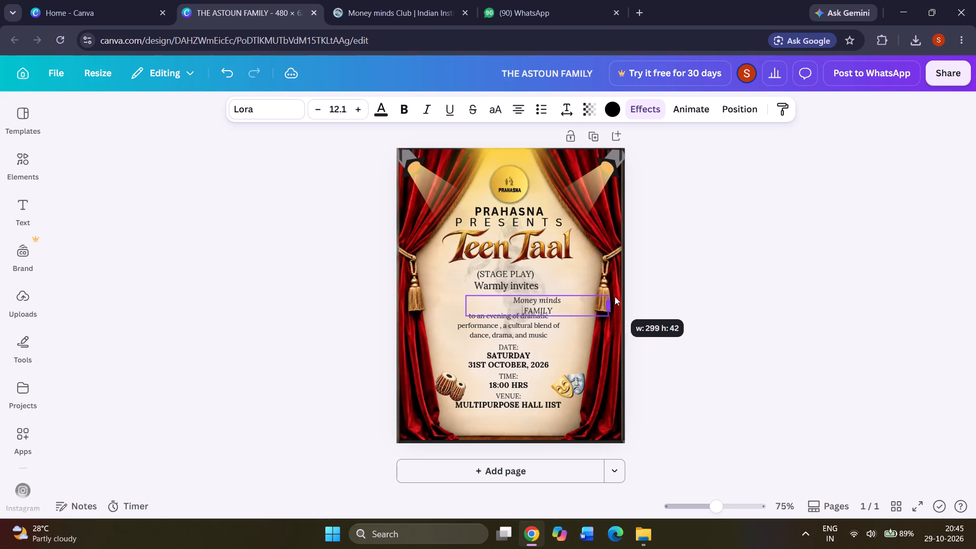
drag(615, 296, 562, 301)
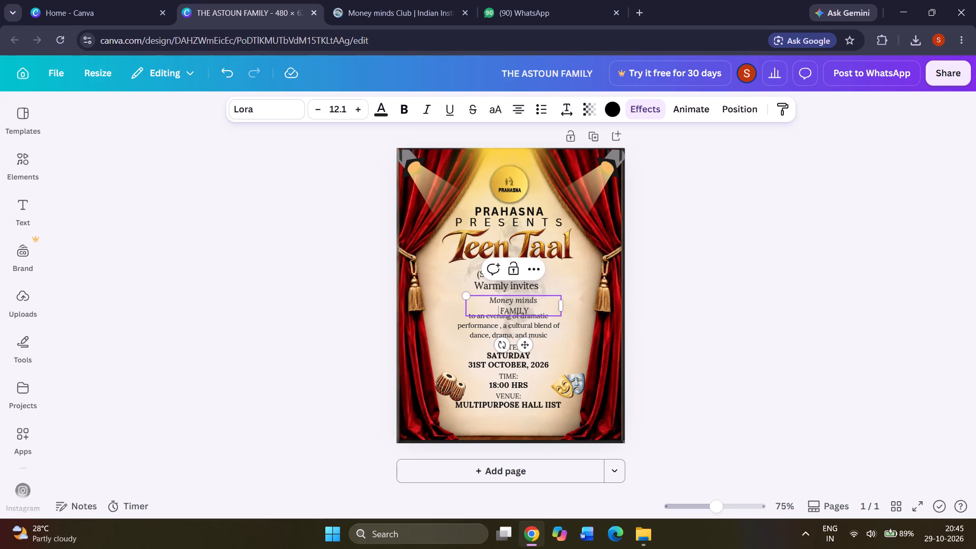
Remove the pasted "Money minds" and the blank line above FAMILY, and scale the invitee text to 12.7.
click(536, 301)
drag(540, 301, 461, 297)
key(BackSpace)
click(496, 308)
click(496, 308)
drag(469, 299, 492, 304)
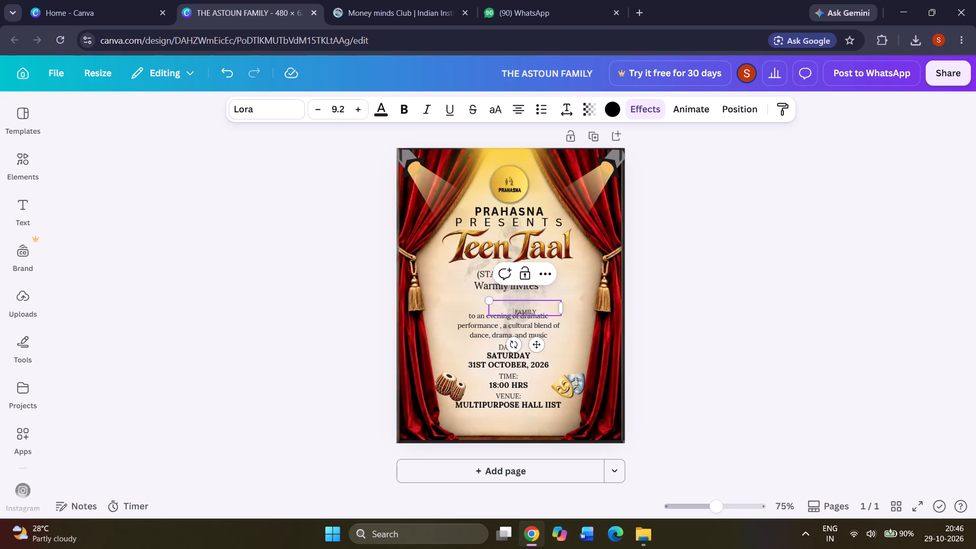
drag(490, 298, 462, 292)
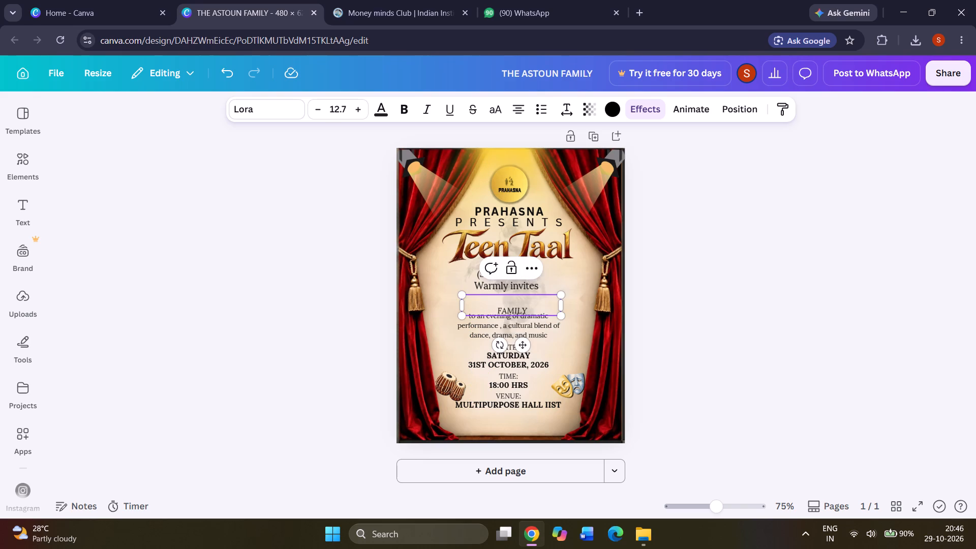
key(BackSpace)
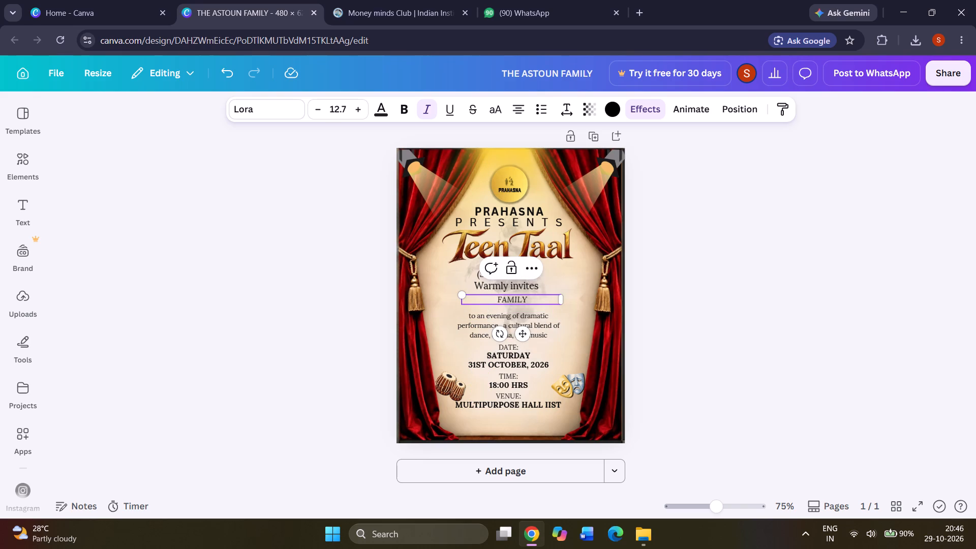
Enter MONEY MINDS in capitals before FAMILY and shift the invitee line slightly lower.
text(MONEY)
key(space)
text(MINDS)
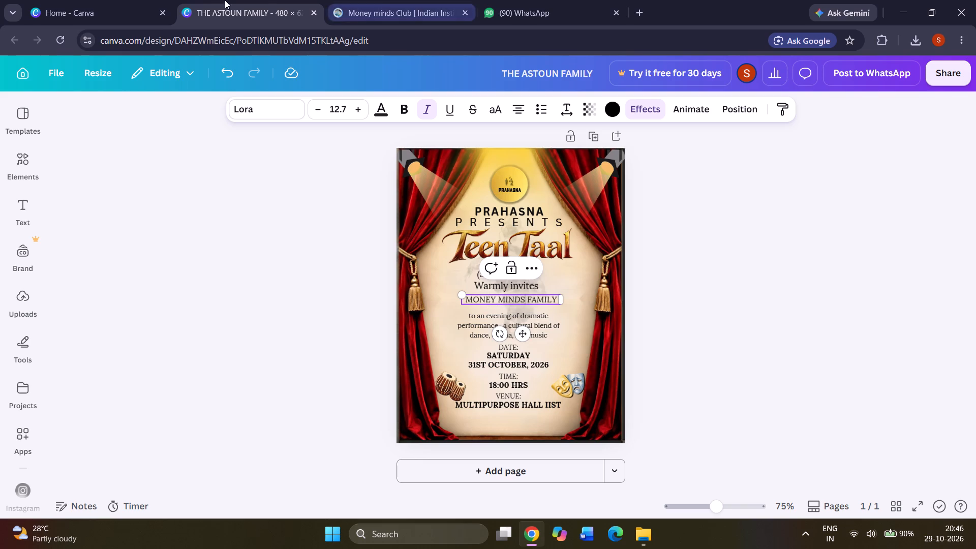
click(399, 0)
click(236, 0)
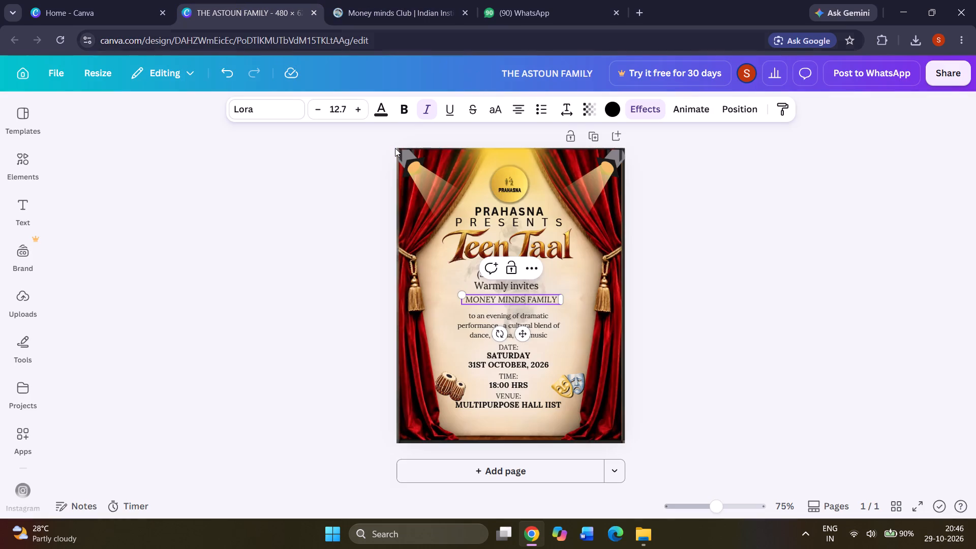
click(730, 334)
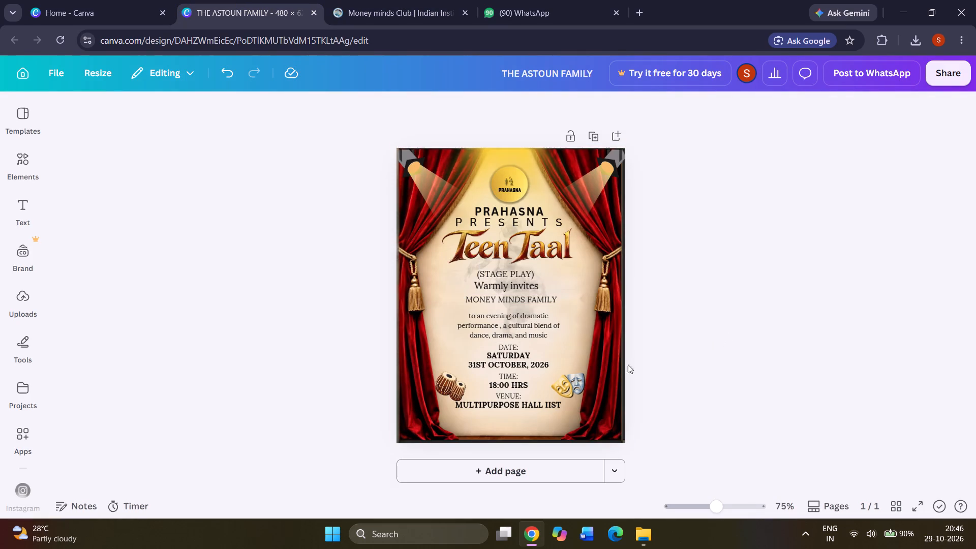
click(537, 299)
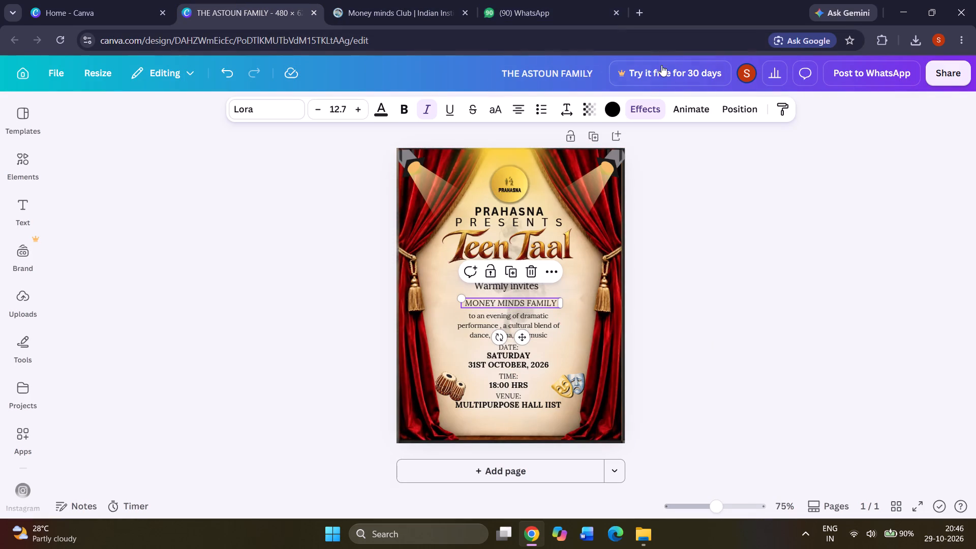
Download the MONEY MINDS FAMILY invitation as a PNG.
click(940, 69)
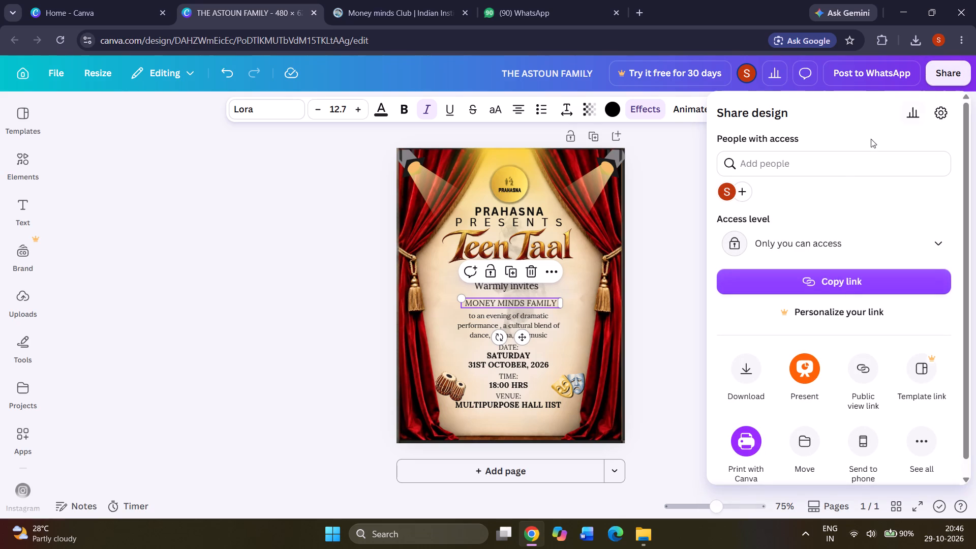
click(758, 377)
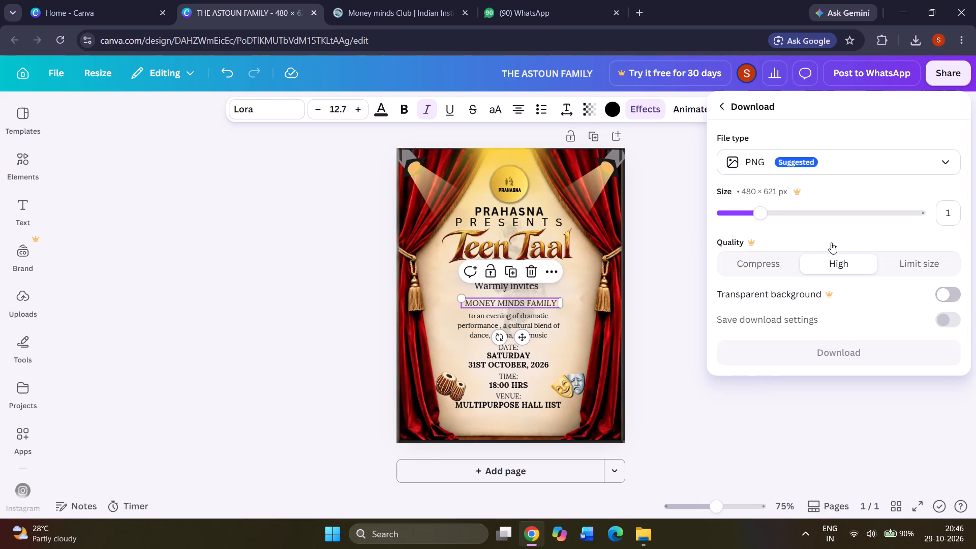
click(805, 169)
click(805, 169)
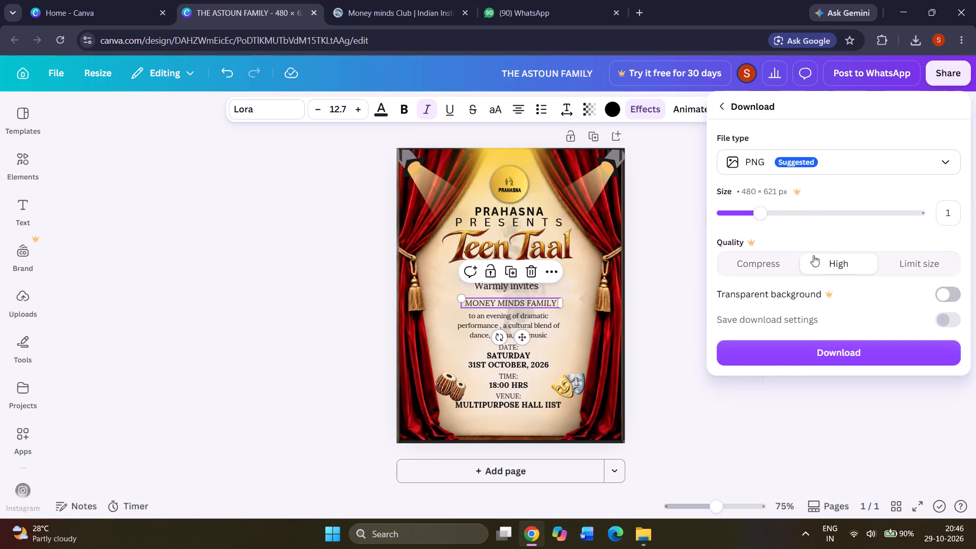
click(815, 350)
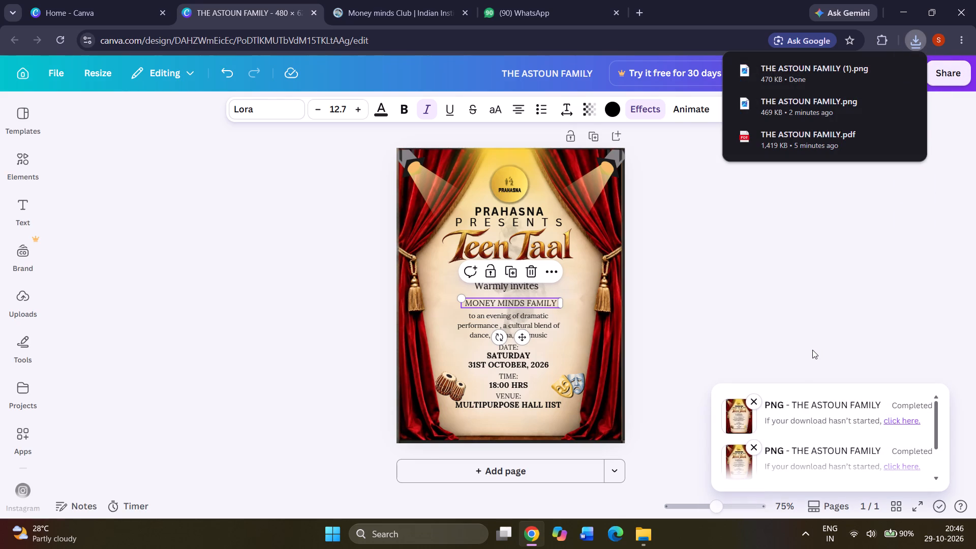
right_click(833, 80)
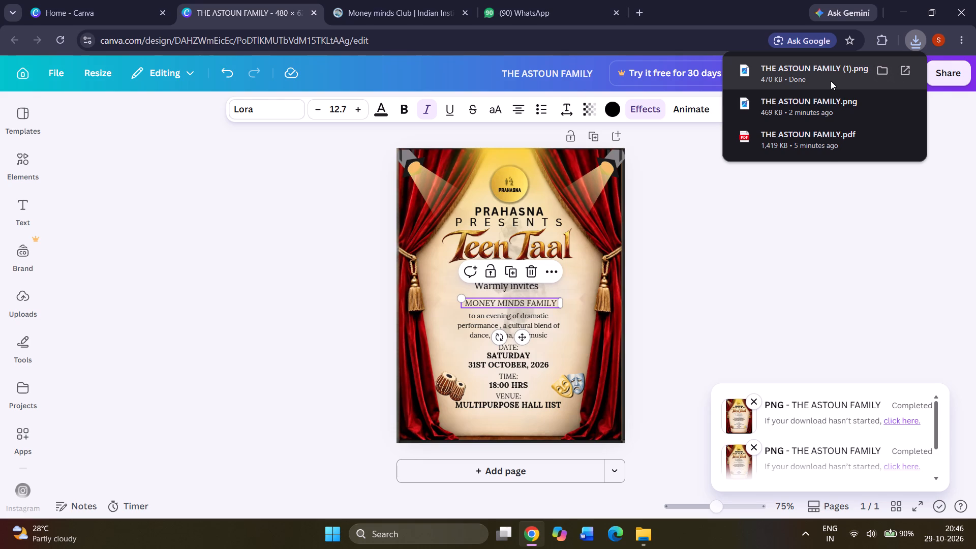
click(788, 215)
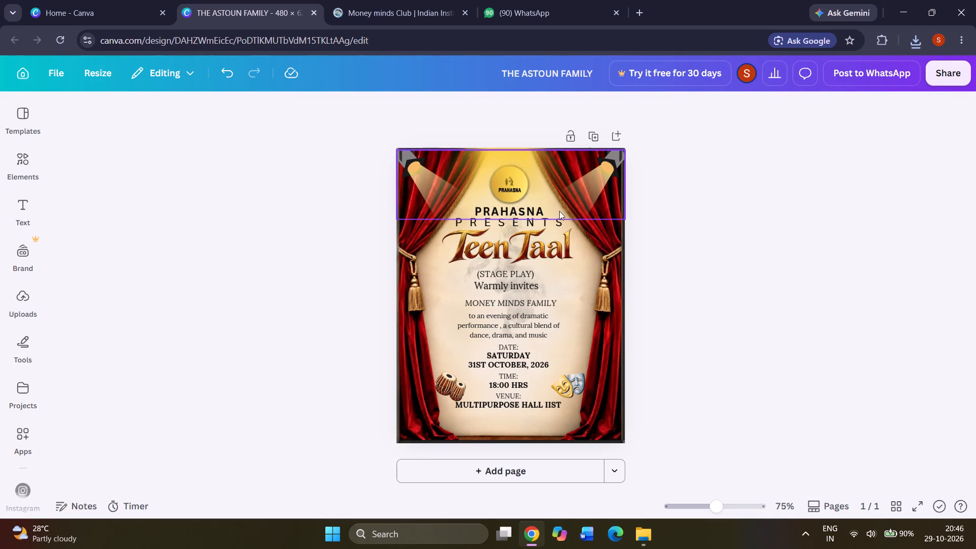
Rename the design from THE ASTOUN FAMILY to "Money minds".
double_click(577, 68)
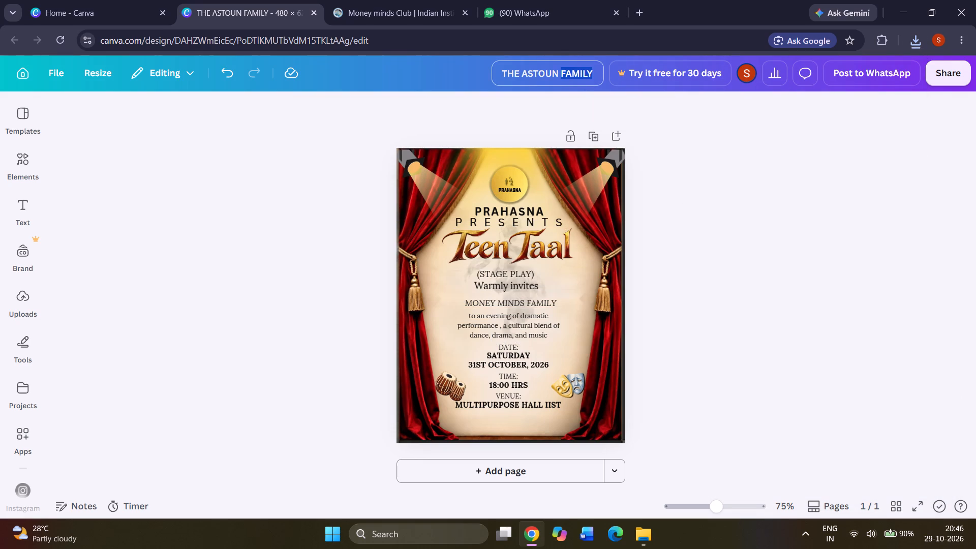
key(BackSpace)
key(BackSpace)
key(BackSpace)
key(BackSpace)
key(BackSpace)
key(BackSpace)
key(BackSpace)
key(BackSpace)
key(BackSpace)
key(BackSpace)
key(BackSpace)
key(BackSpace)
key(BackSpace)
key(BackSpace)
key(BackSpace)
key(BackSpace)
key(BackSpace)
key(BackSpace)
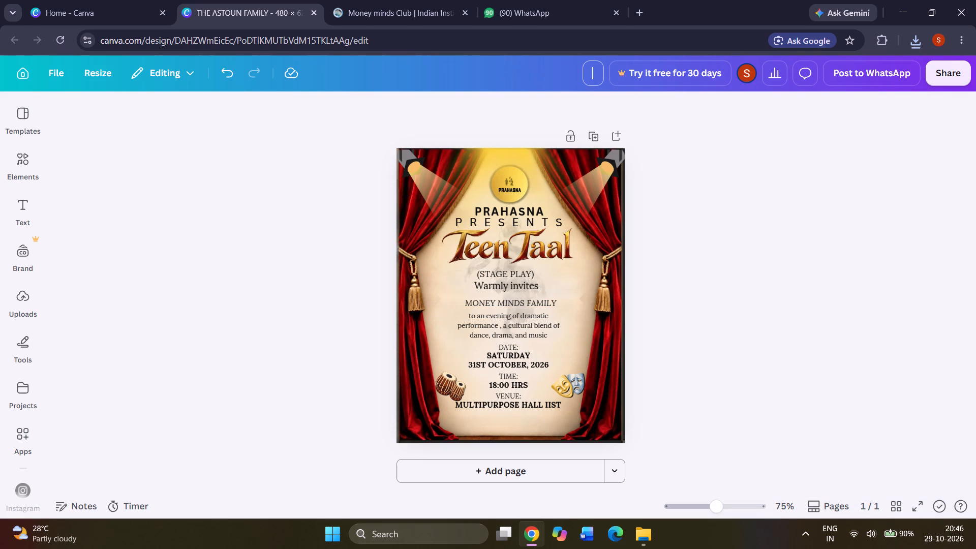
key(ctrl+v)
Open the download settings for the renamed Money minds invitation with PNG as the file type.
click(961, 71)
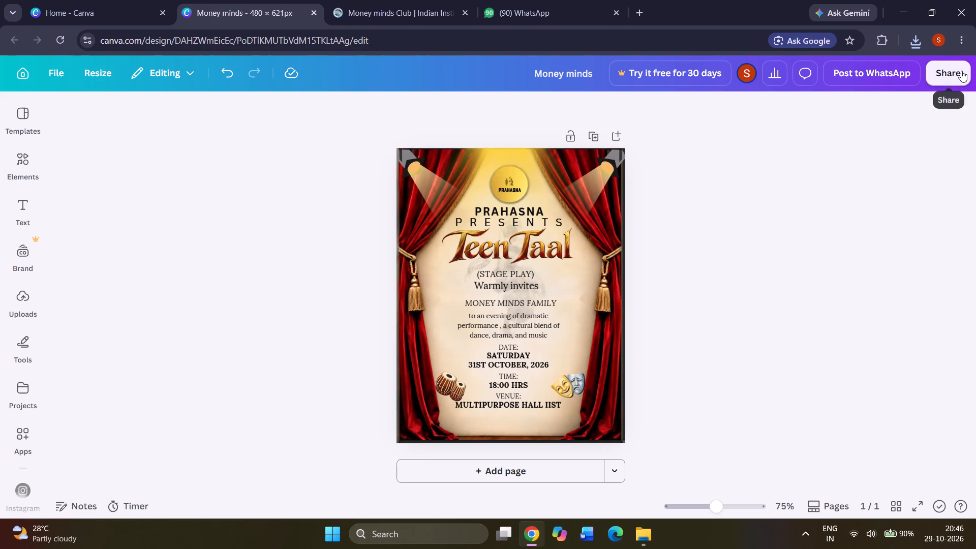
click(748, 372)
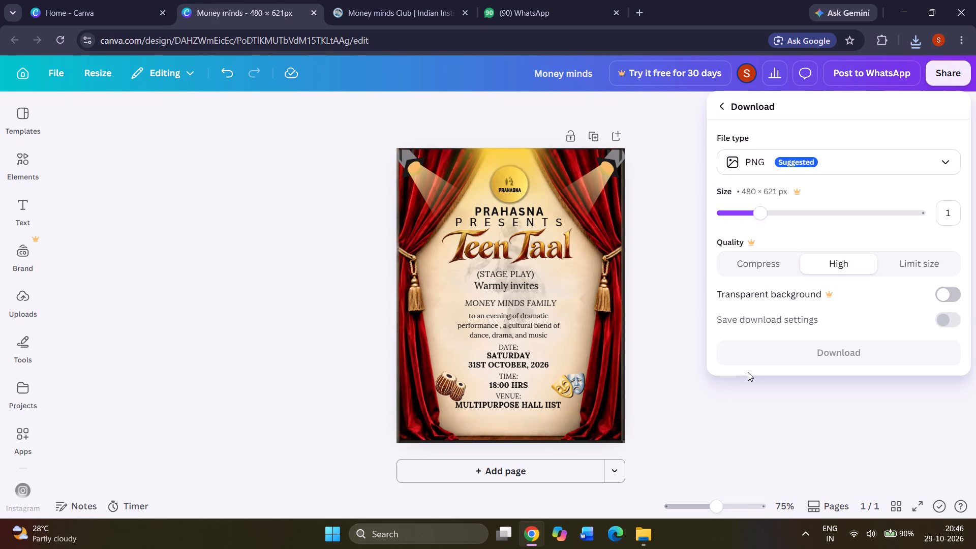
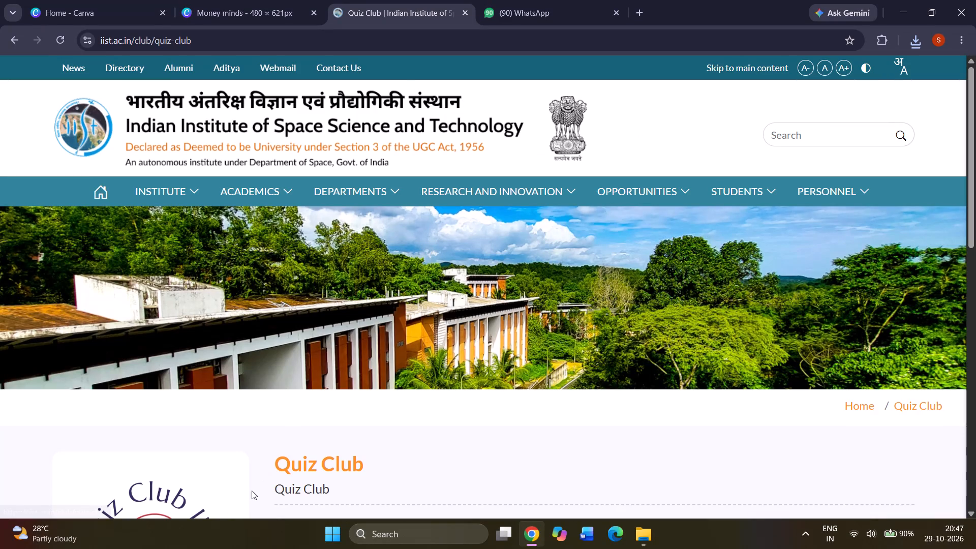
Copy the Quiz Club name from the IIST club page and paste it over MONEY MINDS in the invitation's invitee line.
drag(269, 461, 372, 471)
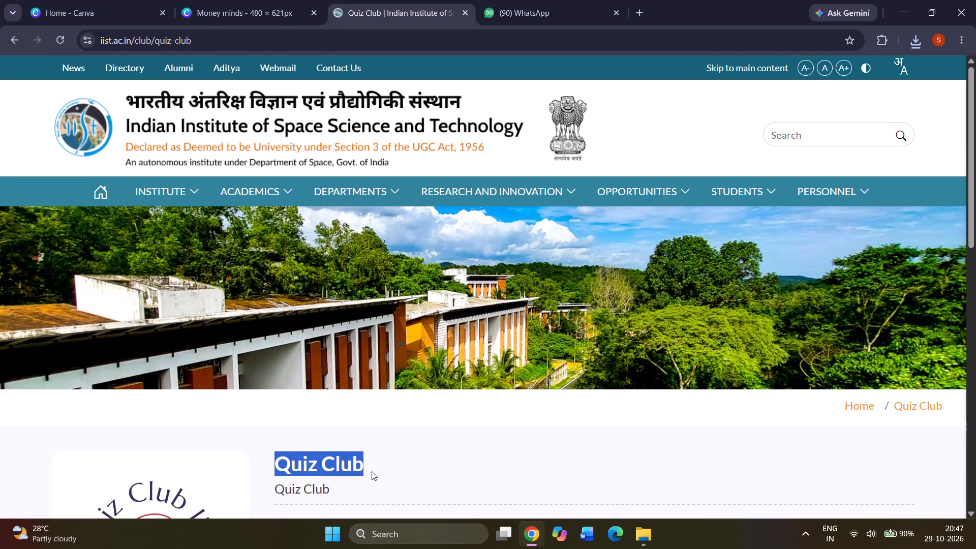
key(ctrl+c)
click(271, 0)
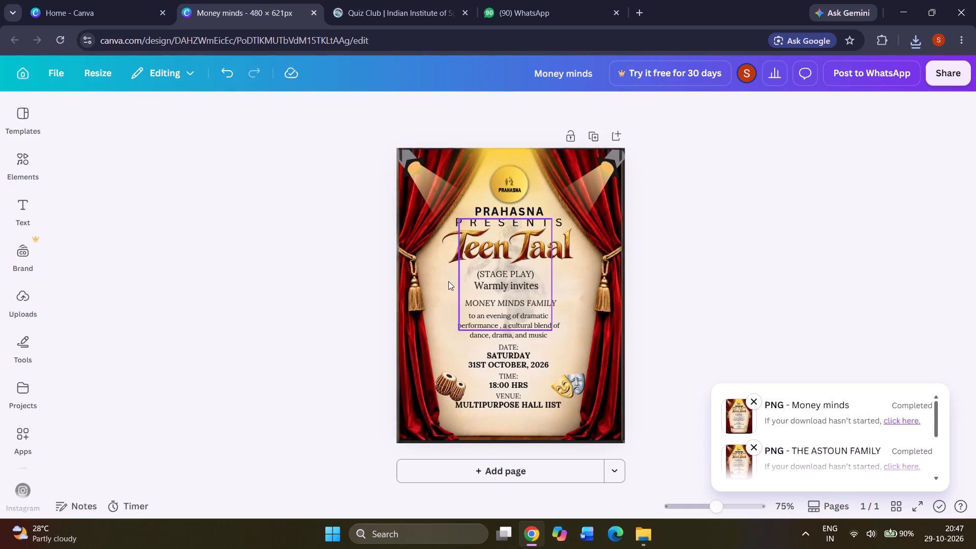
click(509, 302)
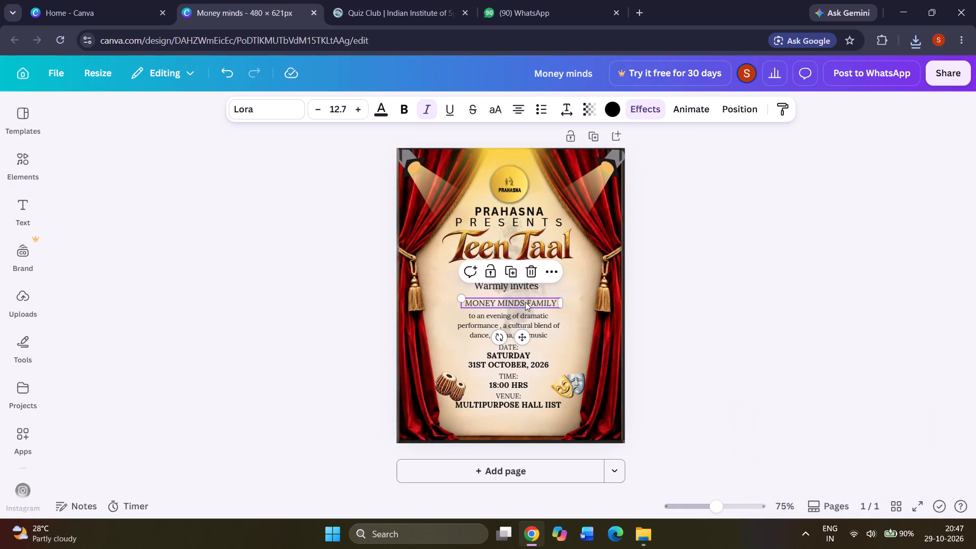
click(523, 302)
drag(523, 302, 454, 302)
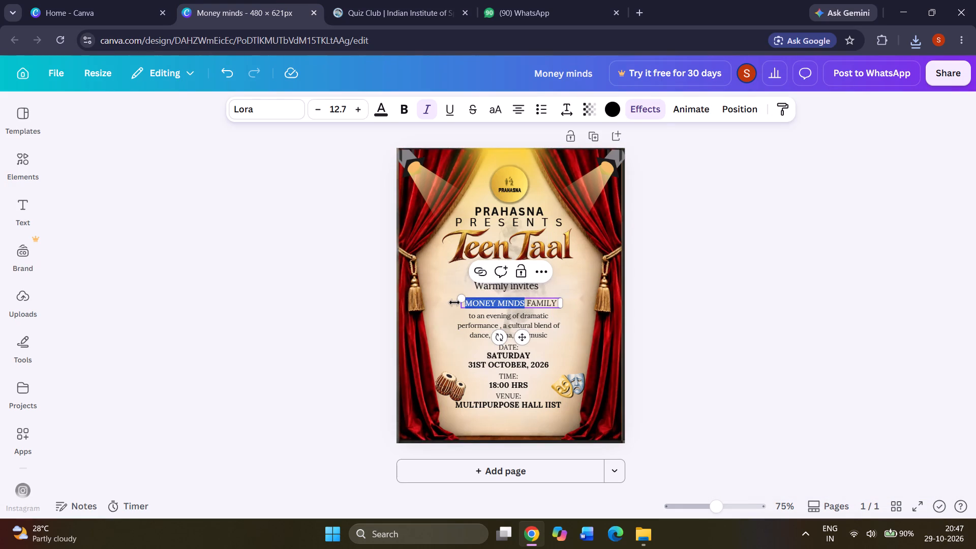
key(BackSpace)
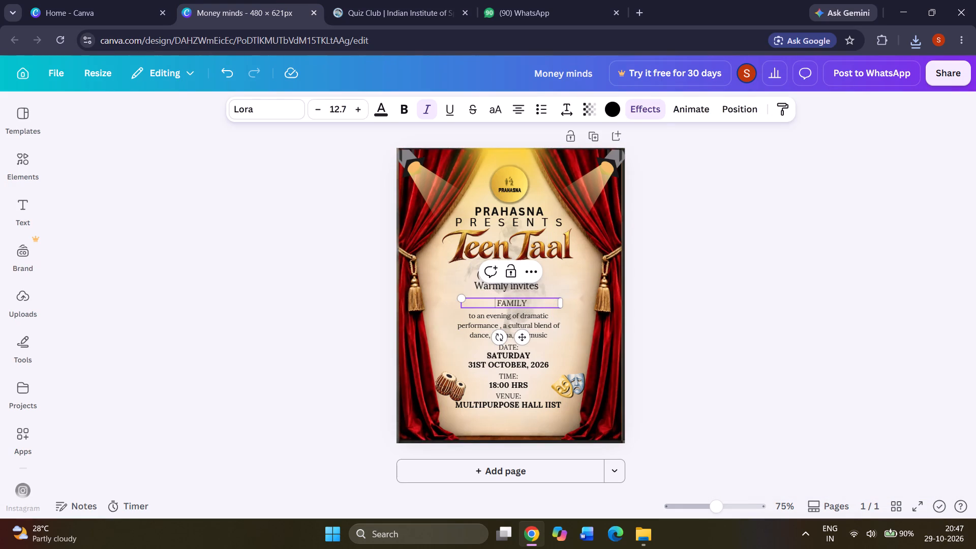
key(ctrl+v)
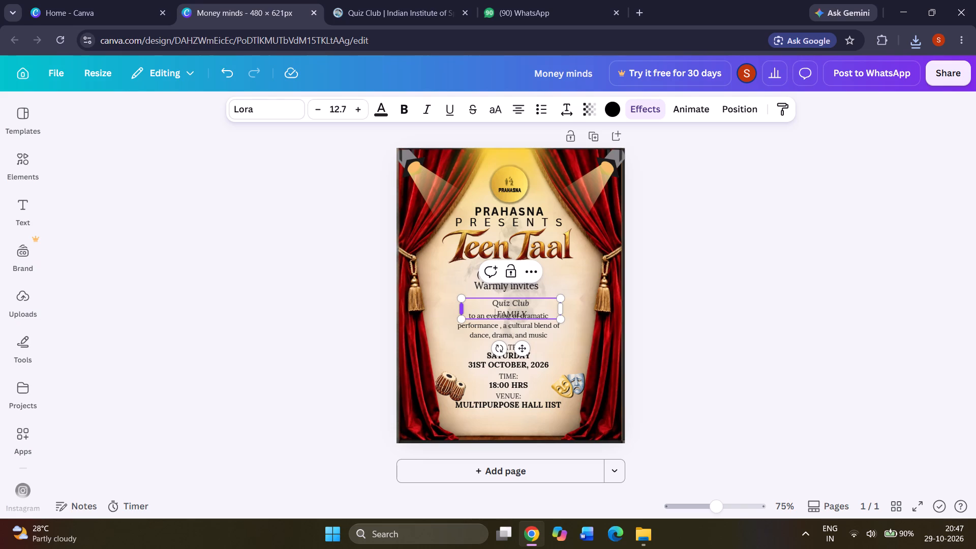
Replace the pasted club name and its line break with QUIZ CLUB in capitals, followed by a space before FAMILY.
click(568, 311)
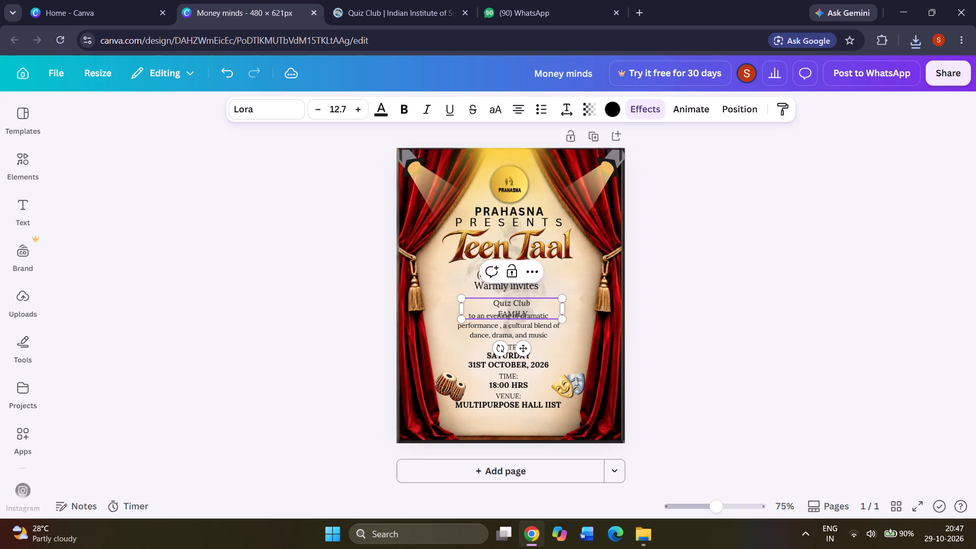
key(Right)
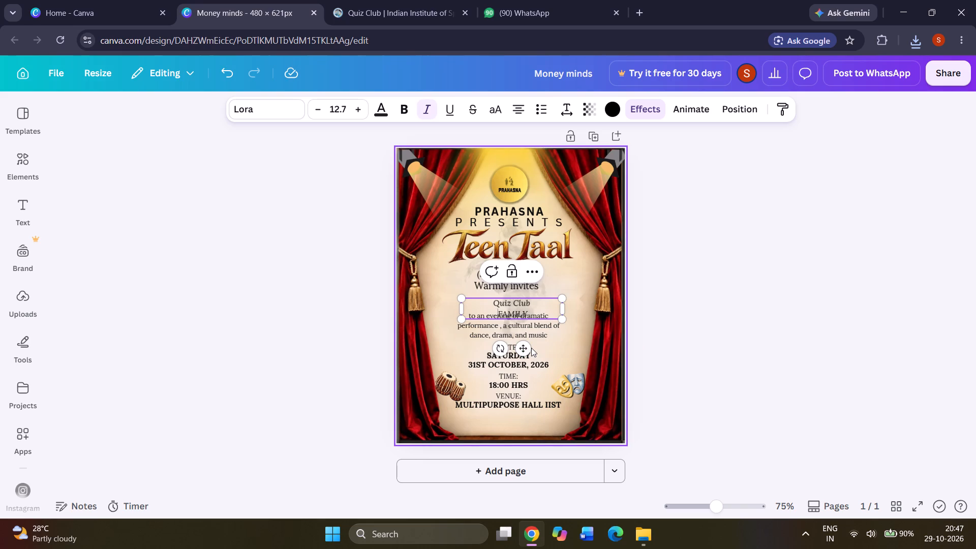
key(BackSpace)
key(BackSpace)
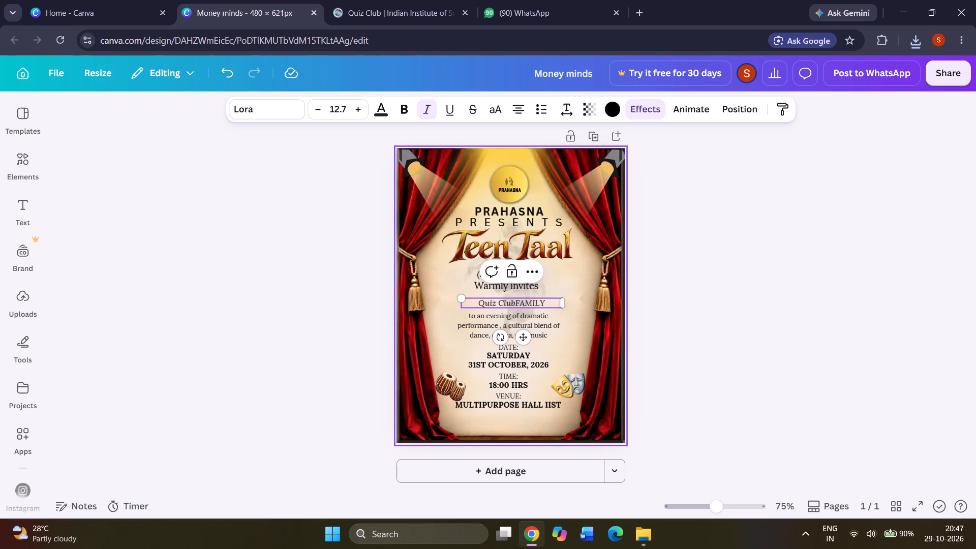
key(BackSpace)
key(BackSpace)
key(BackSpace)
key(BackSpace)
key(BackSpace)
key(BackSpace)
key(BackSpace)
key(BackSpace)
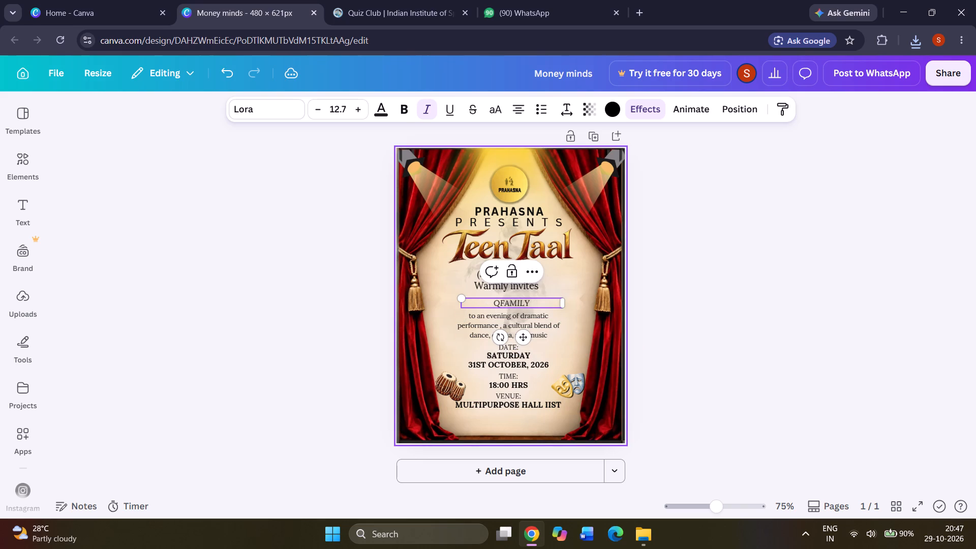
key(BackSpace)
text(QUIZ)
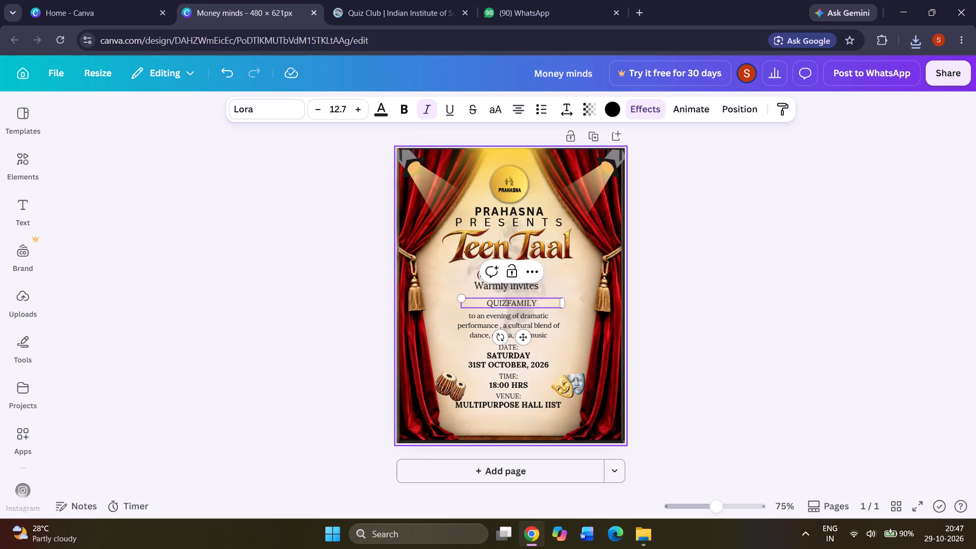
key(space)
key(c)
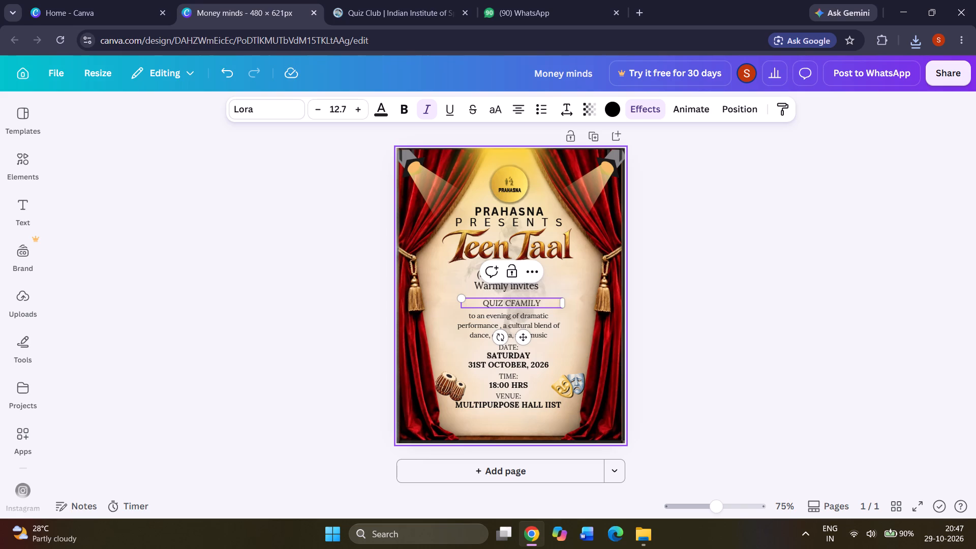
text(LU)
key(space)
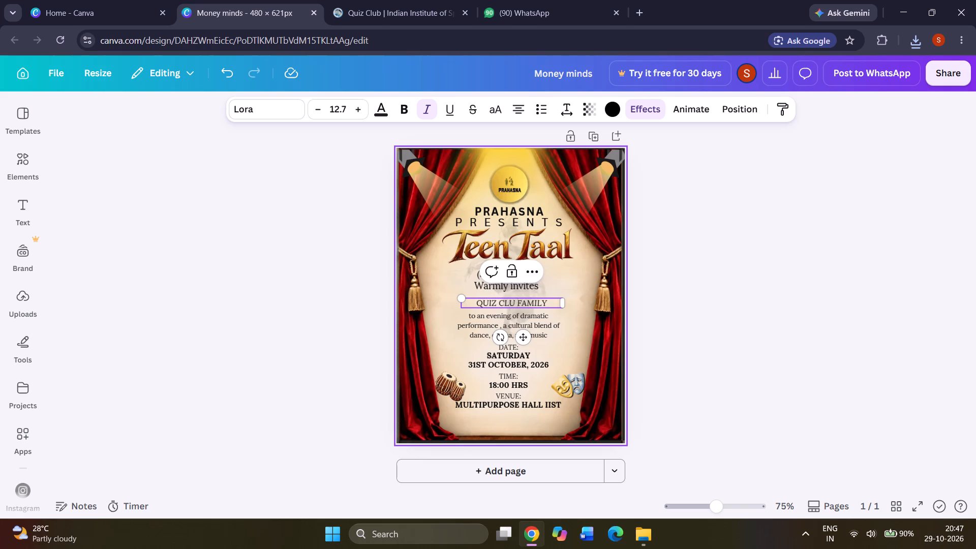
key(BackSpace)
text(B)
key(space)
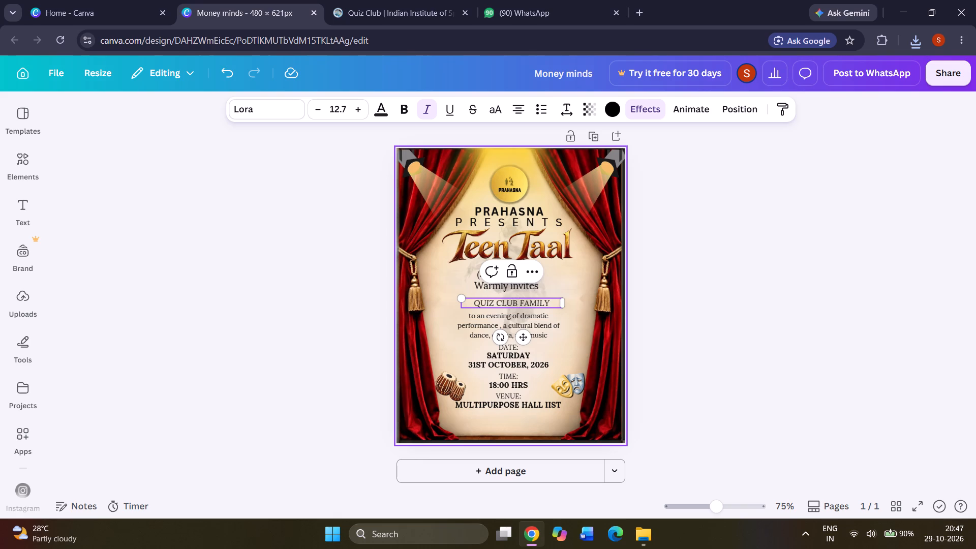
click(393, 1)
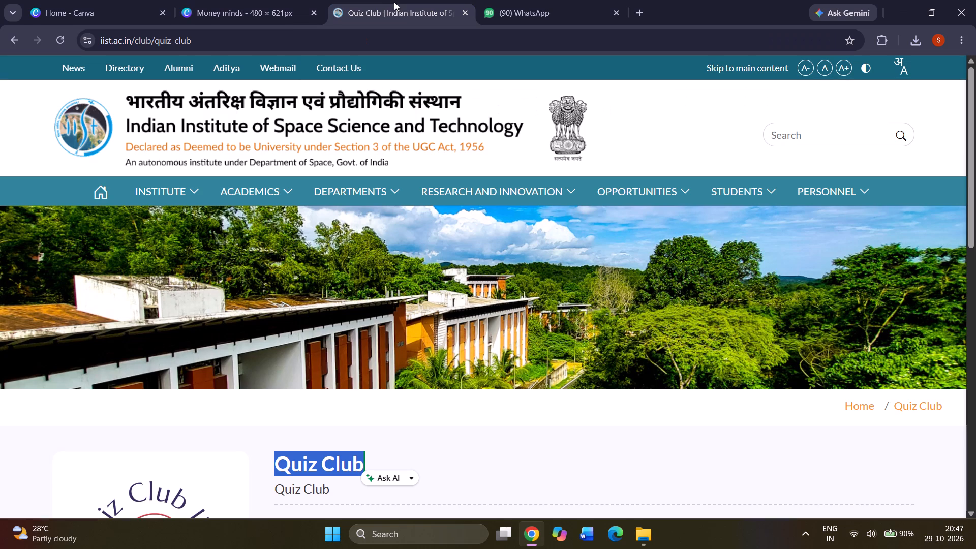
click(226, 0)
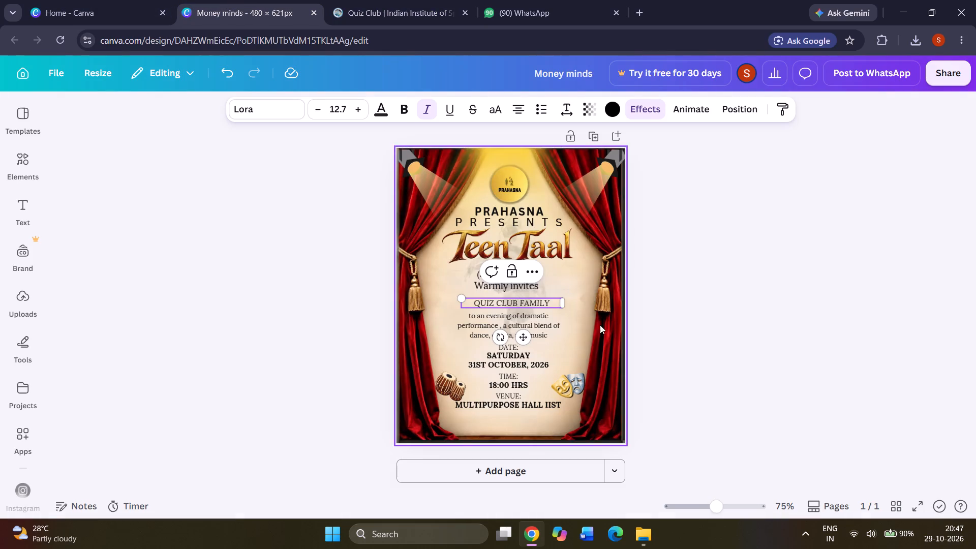
Shift the QUIZ CLUB FAMILY line slightly up and to the left beneath Warmly invites.
click(685, 315)
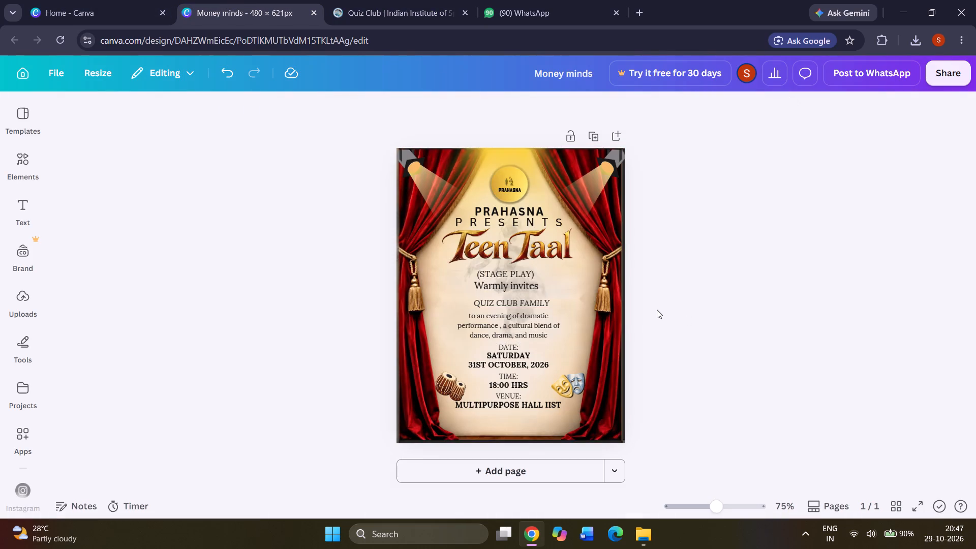
click(531, 303)
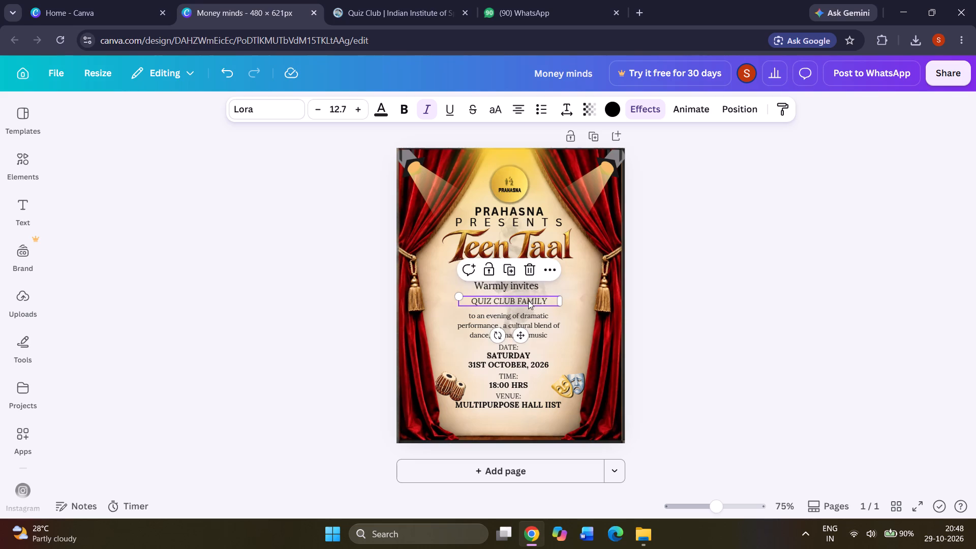
Rename the design as "Quiz Club" using the name copied from the website.
triple_click(567, 73)
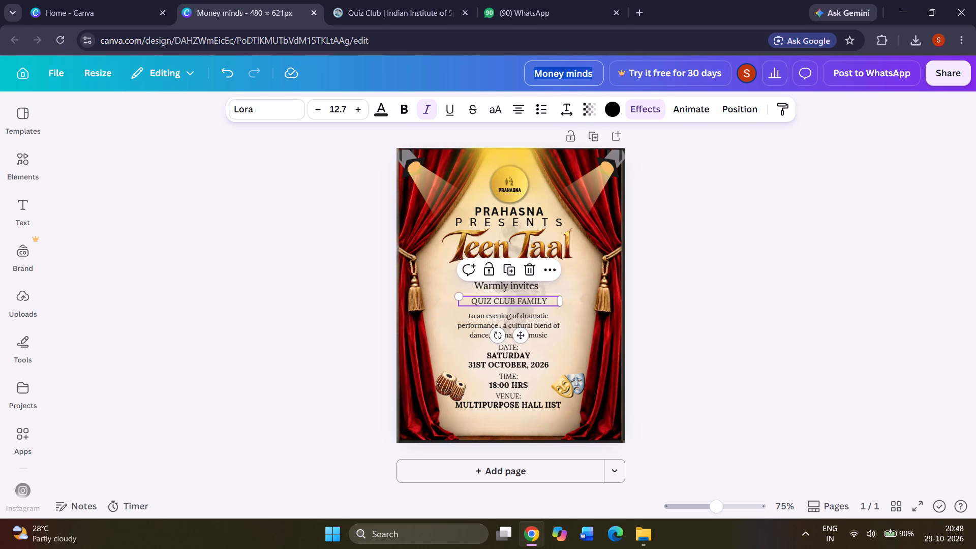
key(ctrl+v)
Open the sharing options for the Quiz Club invitation.
click(961, 73)
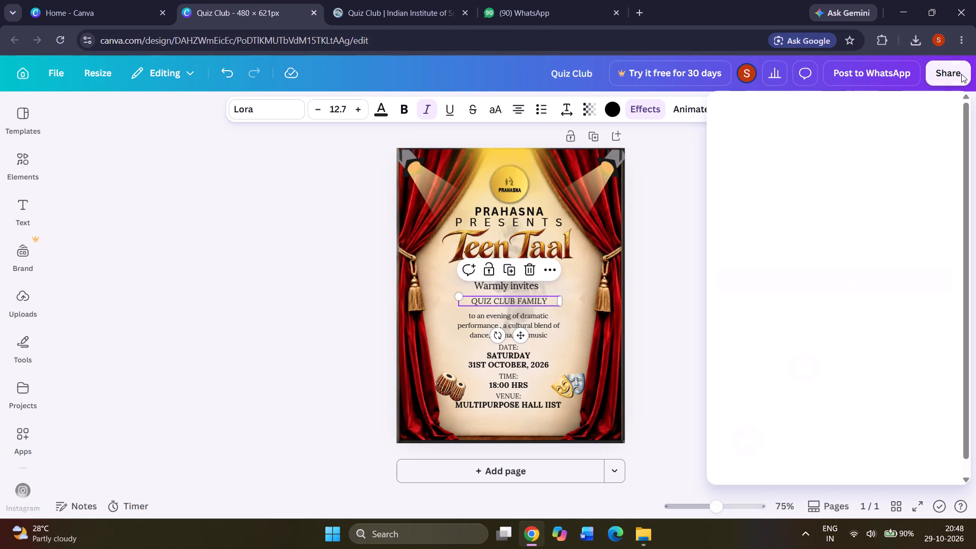
Download the Quiz Club invitation as a PNG at size 1 with high quality.
click(742, 369)
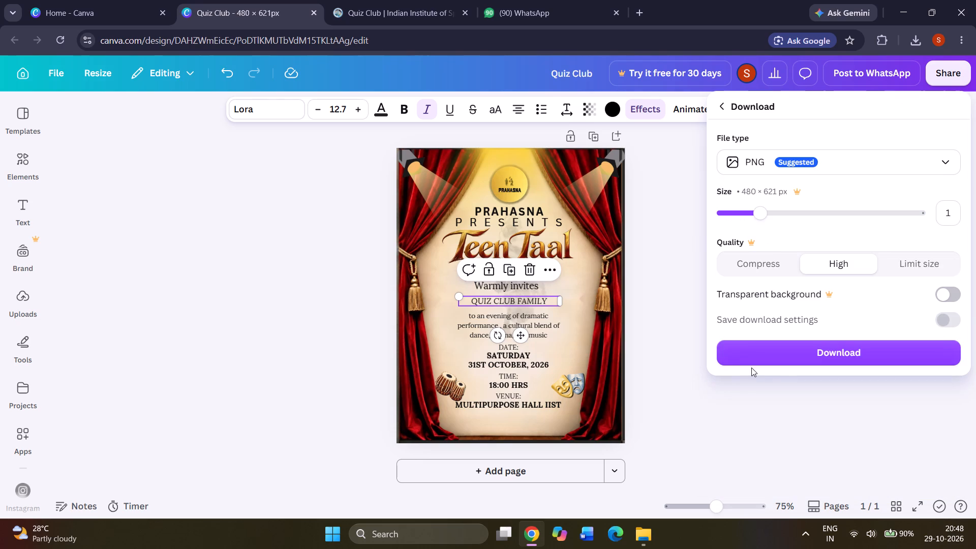
click(790, 358)
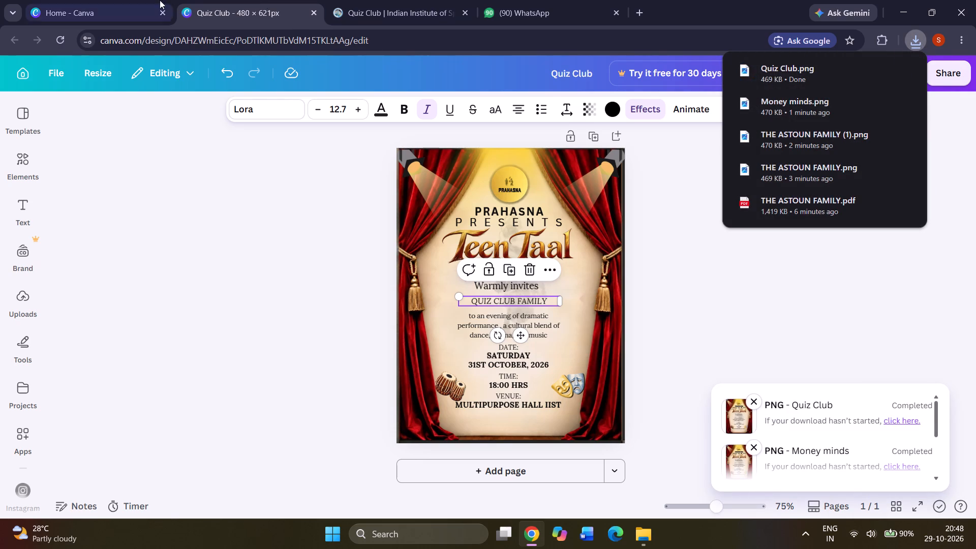
Return to the institute website's student club list, open the Yoga Club page and copy the club name from its heading.
click(401, 0)
scroll(465, 370, down, 2)
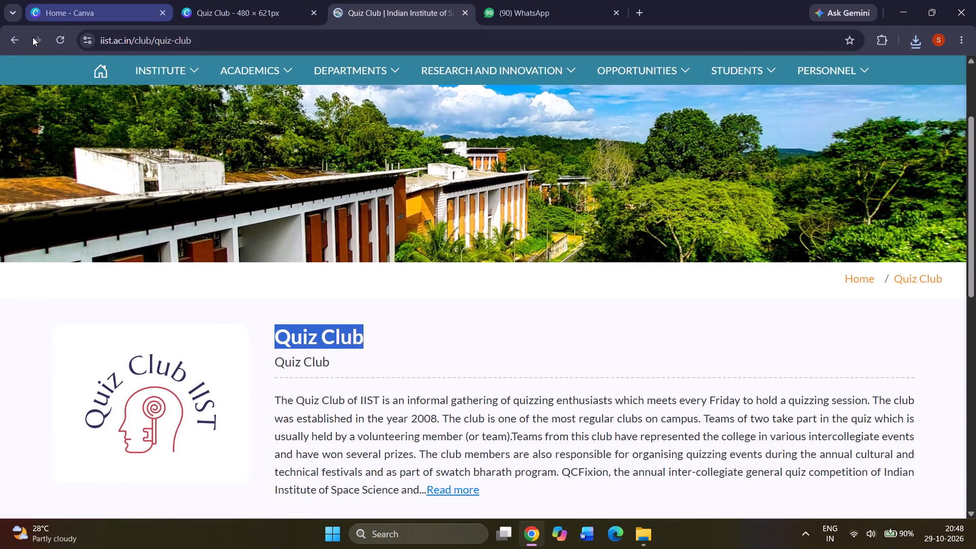
click(17, 37)
click(493, 278)
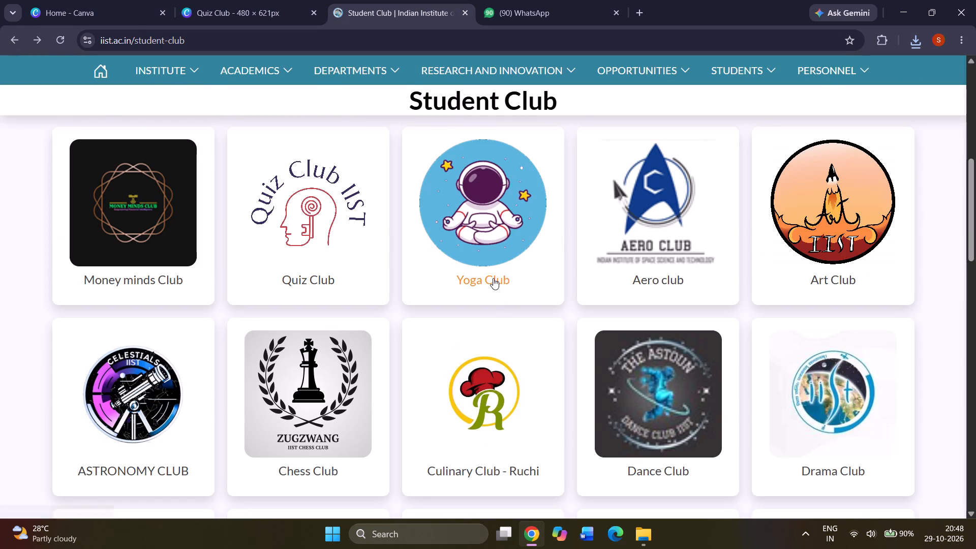
drag(278, 466, 411, 472)
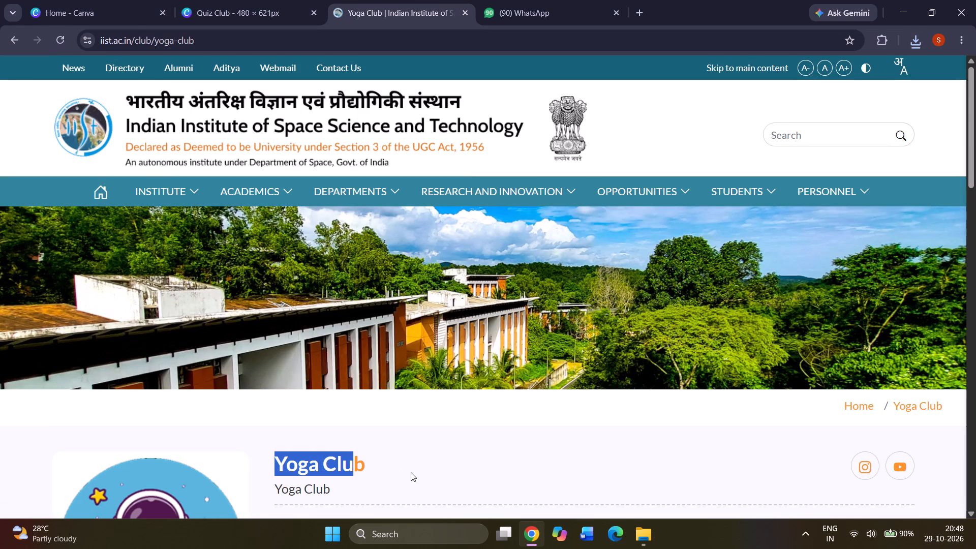
key(ctrl+c)
Back in the invitation design, replace QUIZ CLUB before FAMILY with YOGACLUB in capitals.
click(259, 0)
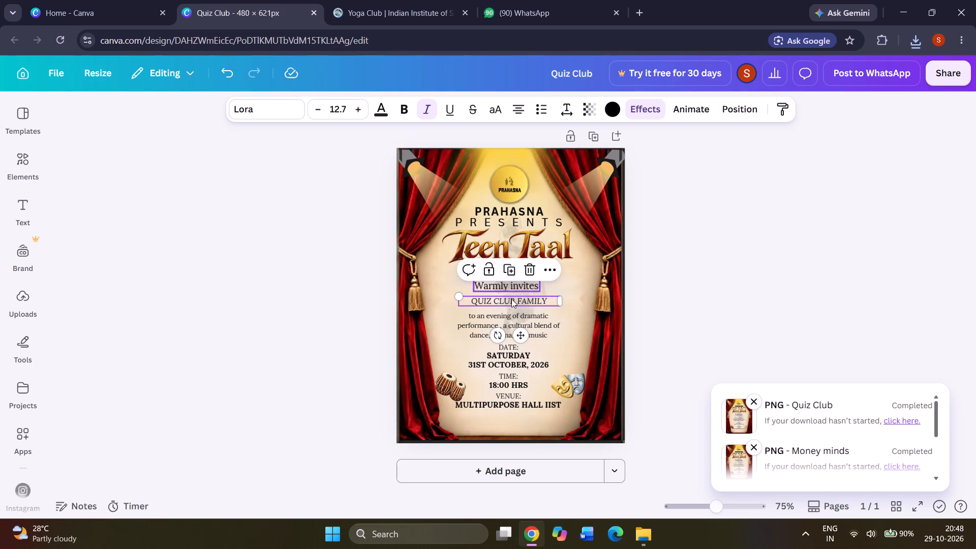
click(511, 299)
drag(514, 298, 438, 302)
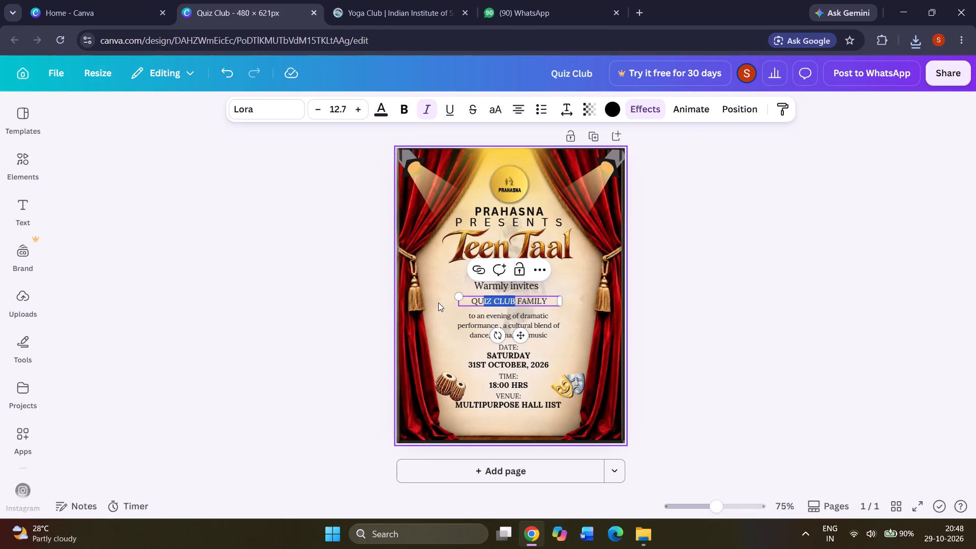
key(BackSpace)
key(BackSpace)
key(BackSpace)
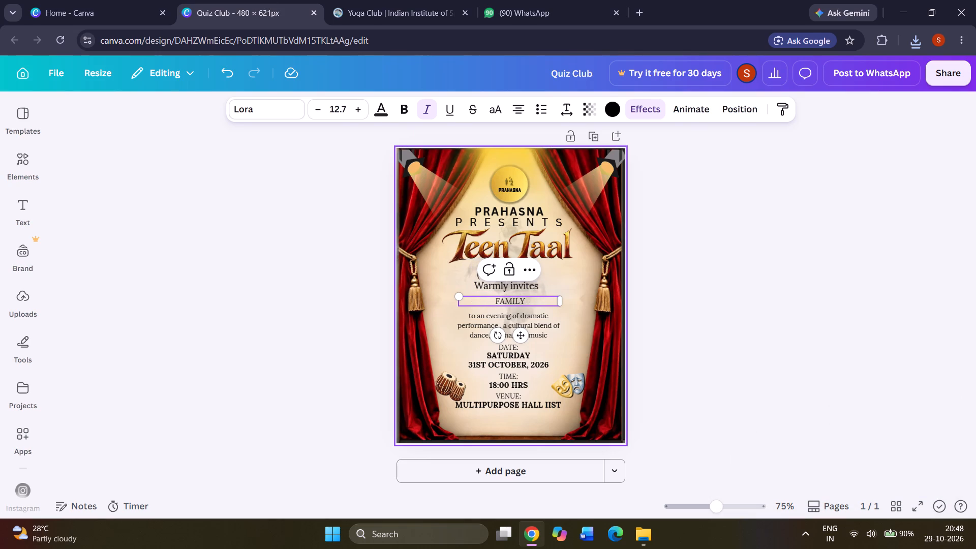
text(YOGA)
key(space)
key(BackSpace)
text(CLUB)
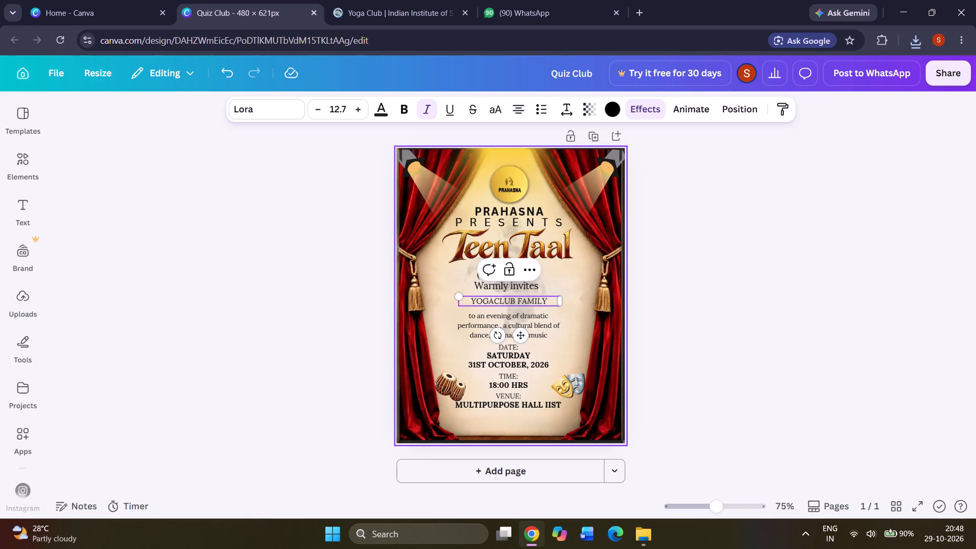
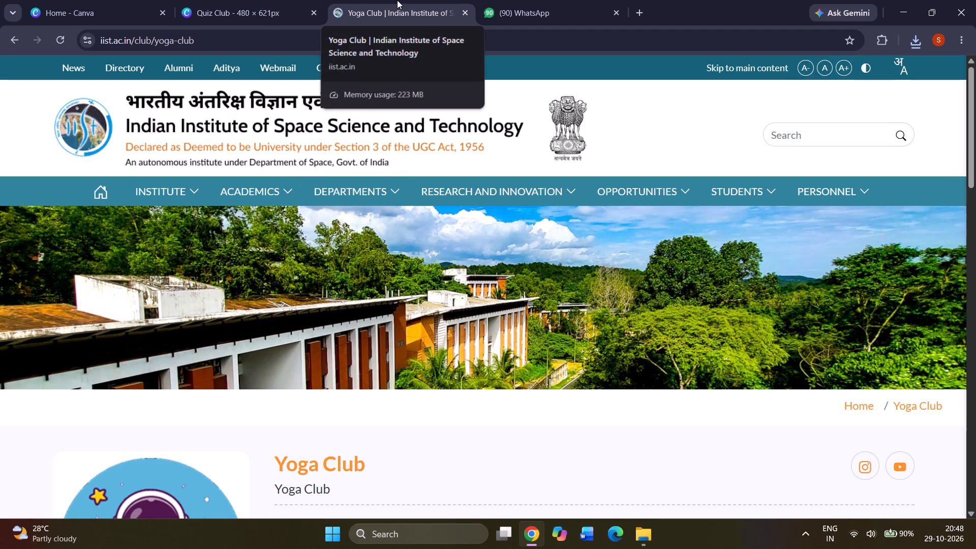
Return from the Yoga Club page to the Student Club listing on the IIST website.
click(18, 36)
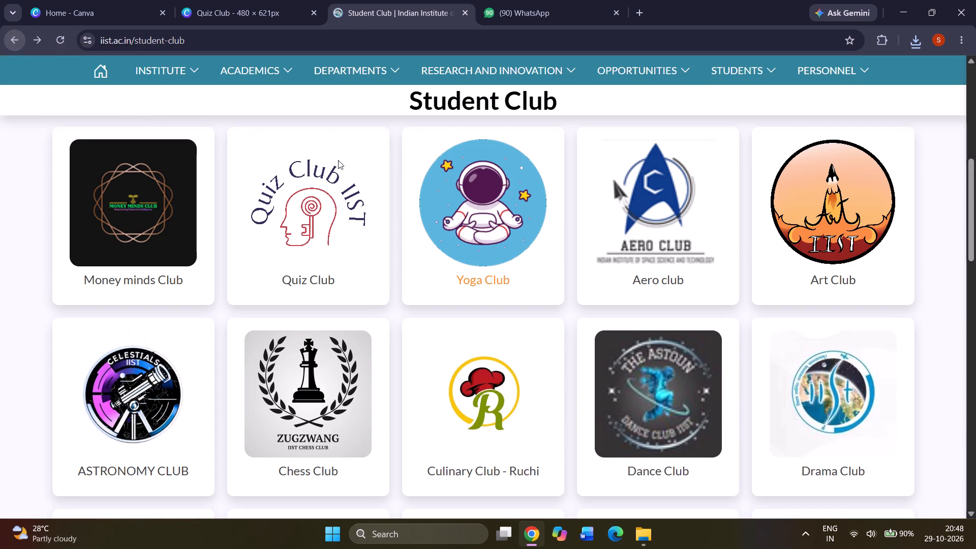
Open the Aero club page from the Student Club list on the IIST website.
click(664, 283)
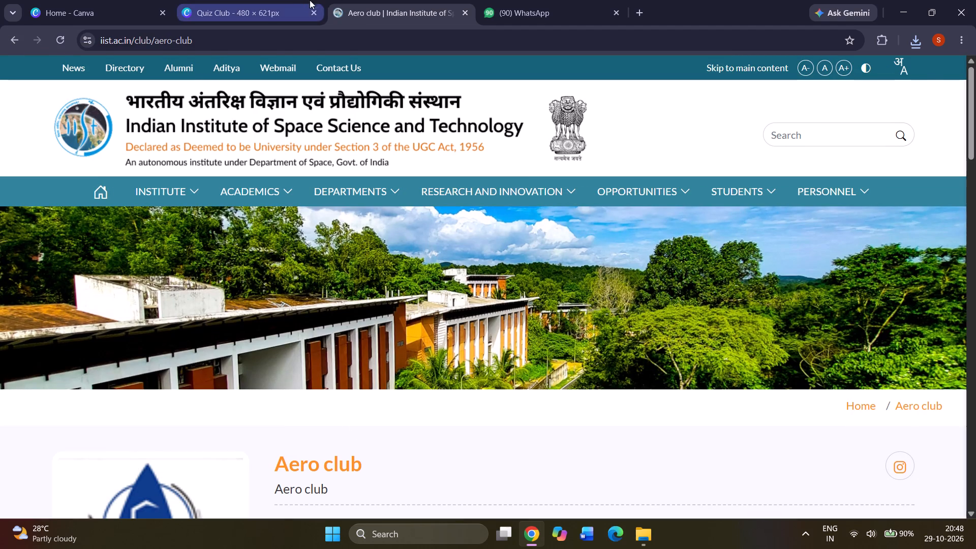
Switch to the Canva invitation and change the club name before FAMILY, beneath Warmly invites, to AERO CLUB in capitals.
click(288, 0)
click(505, 300)
click(522, 299)
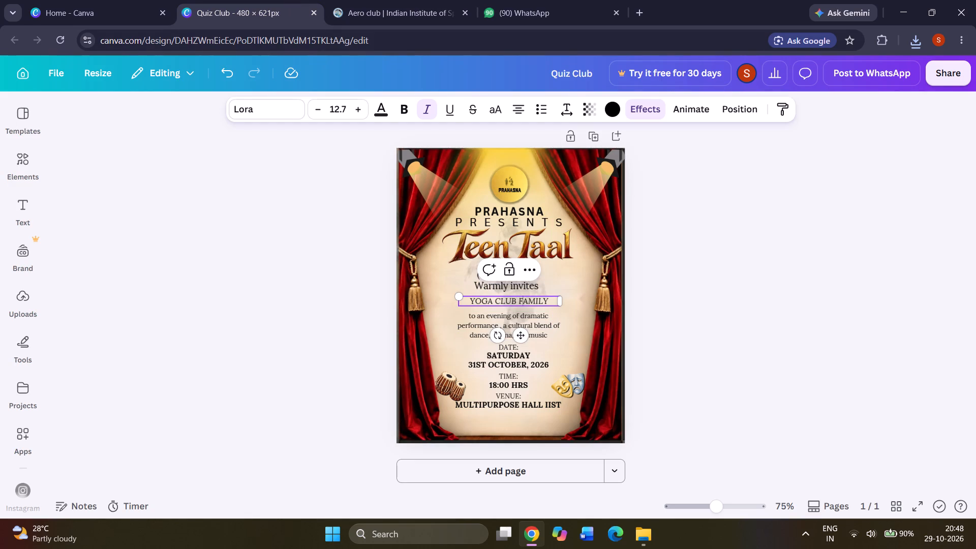
click(512, 301)
click(515, 301)
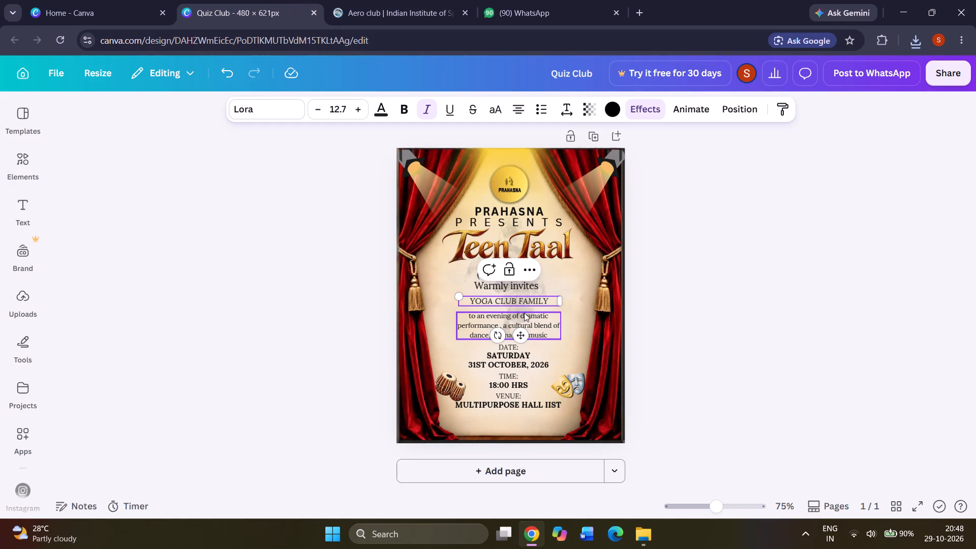
key(BackSpace)
key(BackSpace)
key(BackSpace)
key(BackSpace)
key(BackSpace)
key(BackSpace)
key(BackSpace)
key(BackSpace)
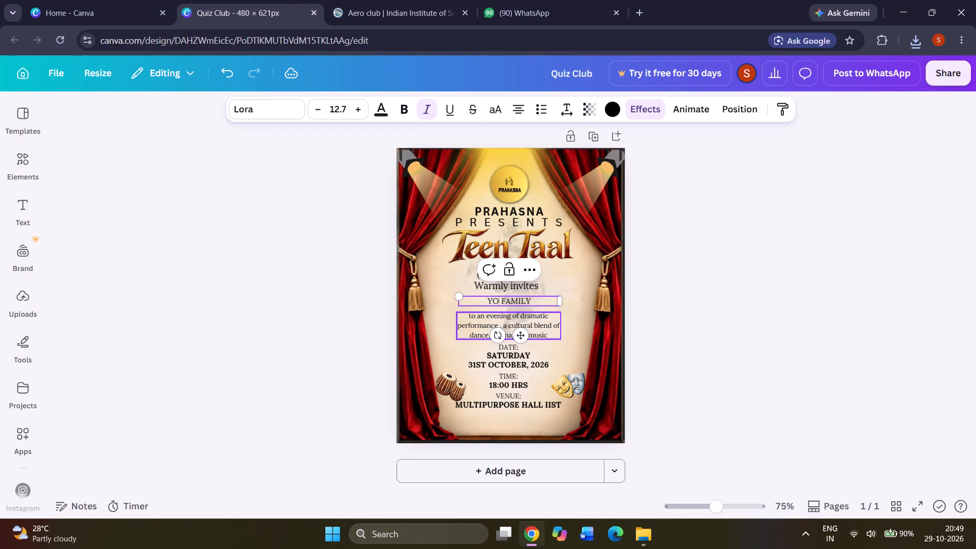
key(BackSpace)
text(AERO)
key(space)
text(CLUB)
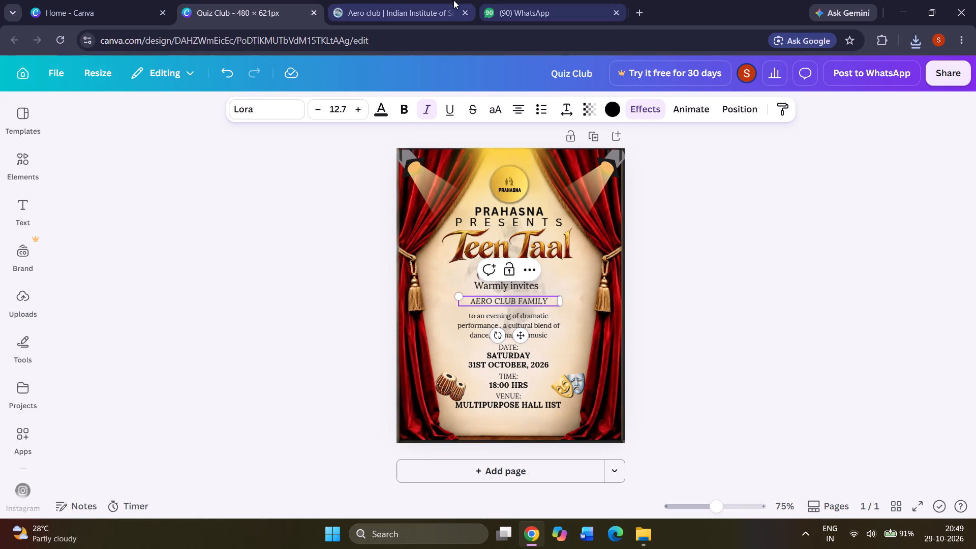
Rename the invitation design as "Yoga Club".
click(335, 0)
click(162, 0)
click(234, 0)
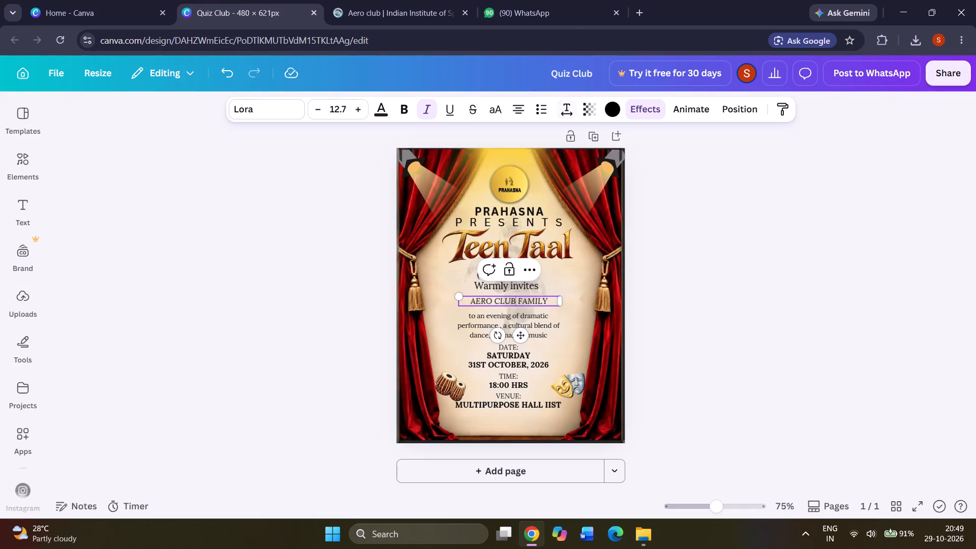
triple_click(562, 73)
key(ctrl+v)
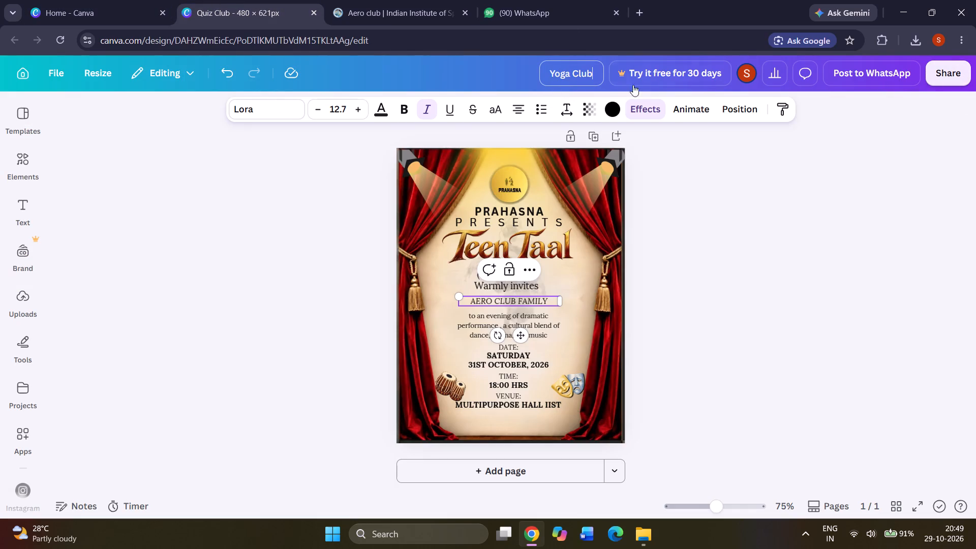
Download the AERO CLUB FAMILY invitation as a PNG.
click(951, 71)
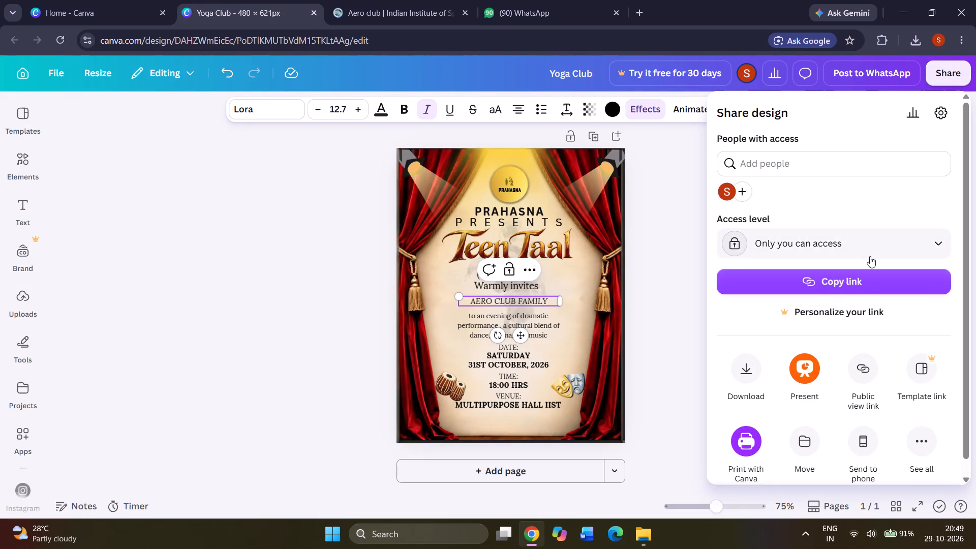
click(742, 382)
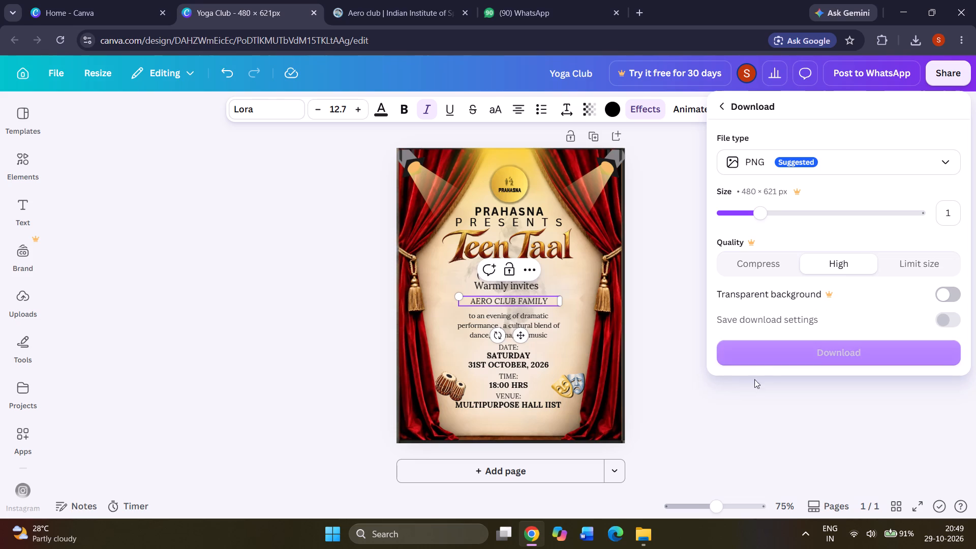
click(799, 355)
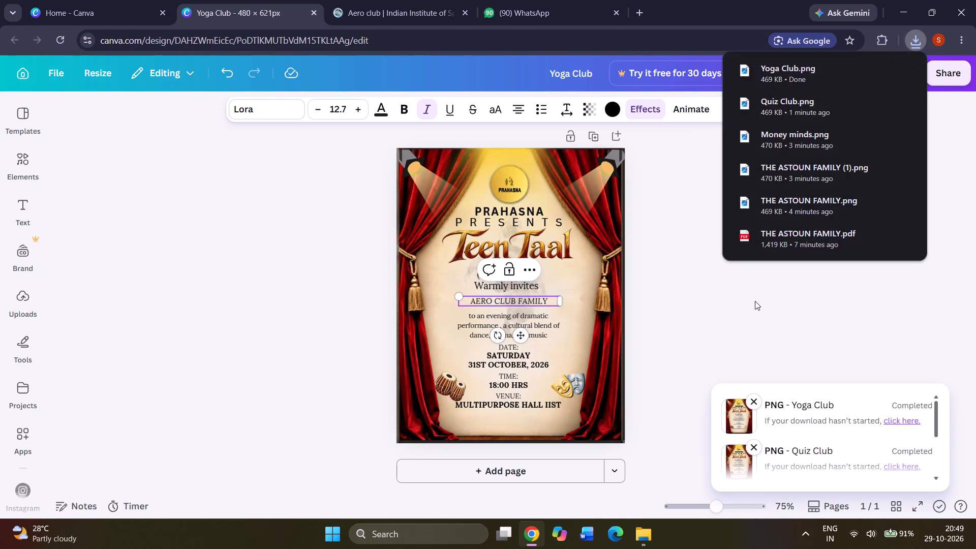
Return to the IIST website's Student Club list, open the Art Club page and copy the club name from its heading.
click(463, 0)
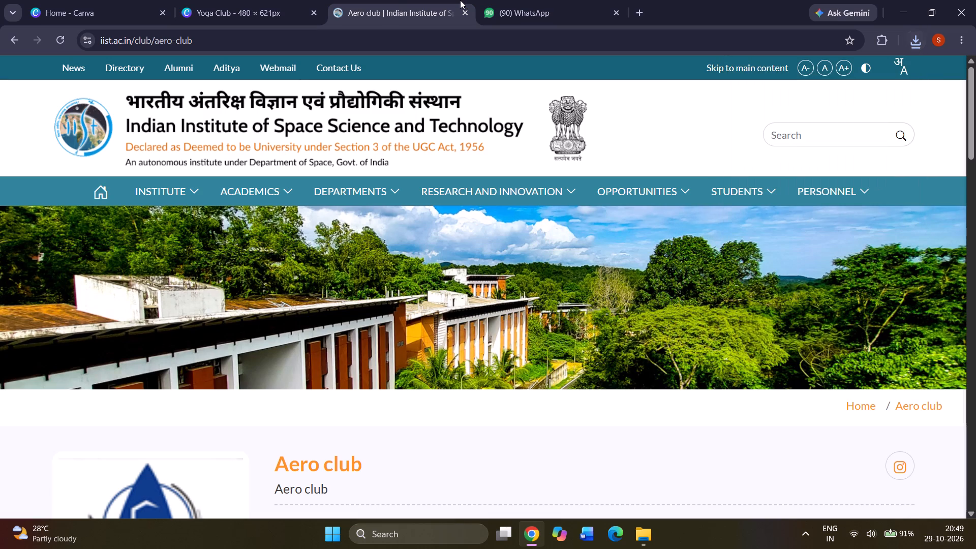
click(2, 35)
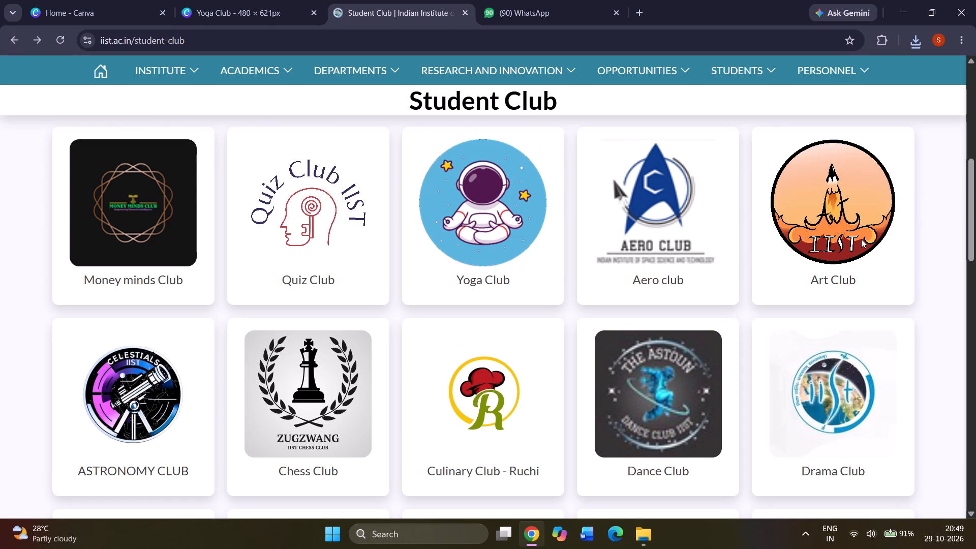
click(821, 276)
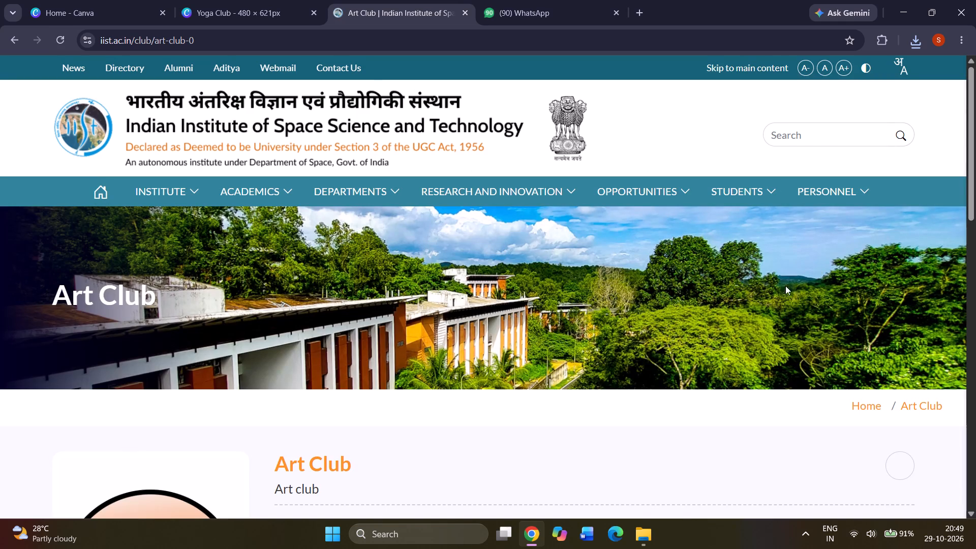
scroll(510, 315, down, 1)
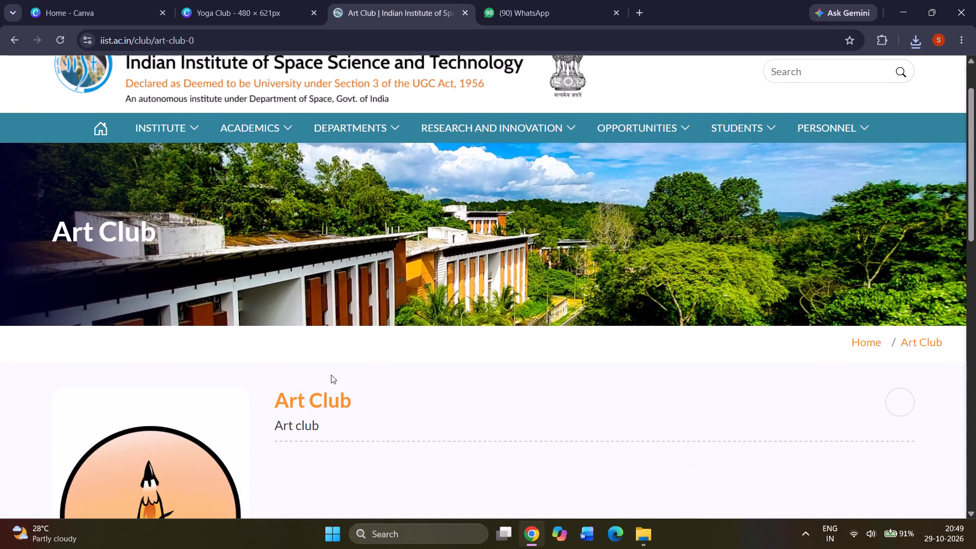
drag(282, 377, 281, 392)
drag(271, 396, 374, 407)
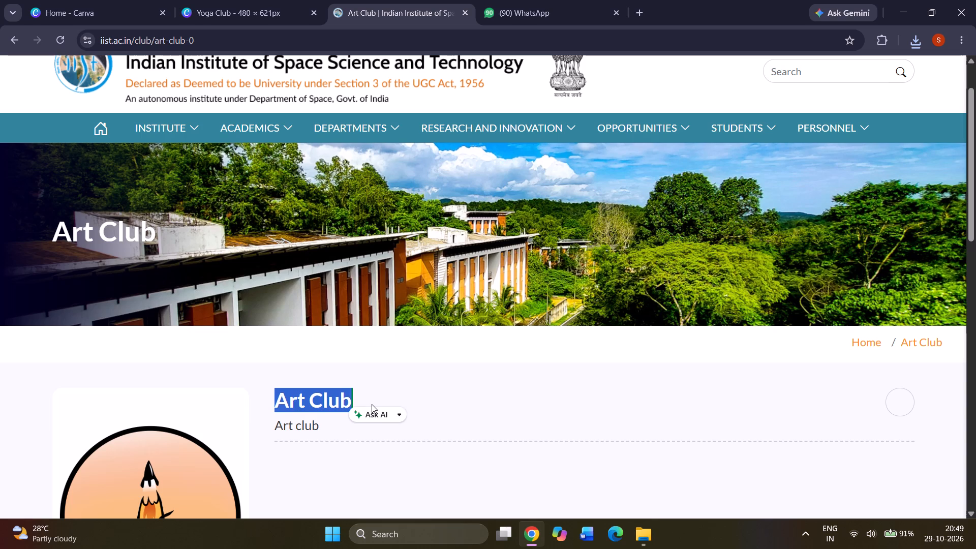
key(ctrl+c)
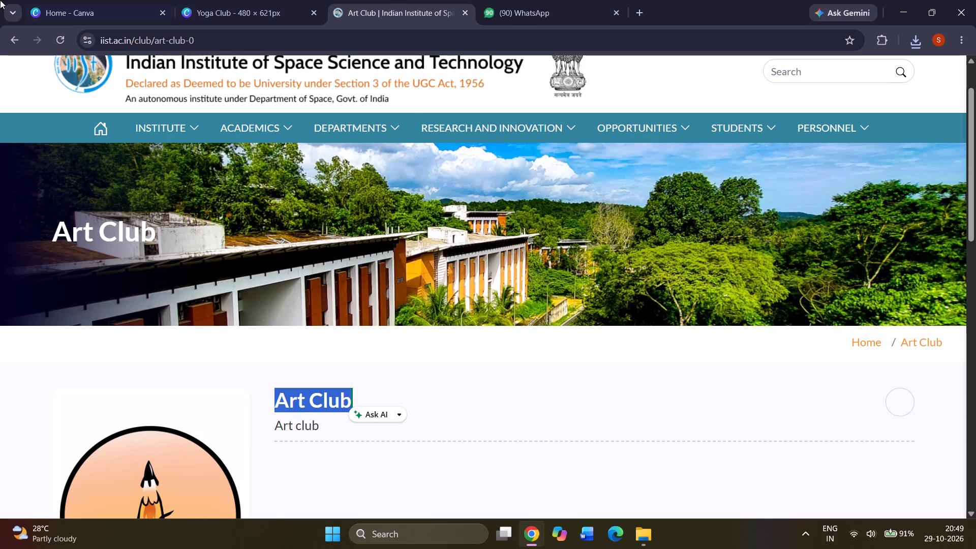
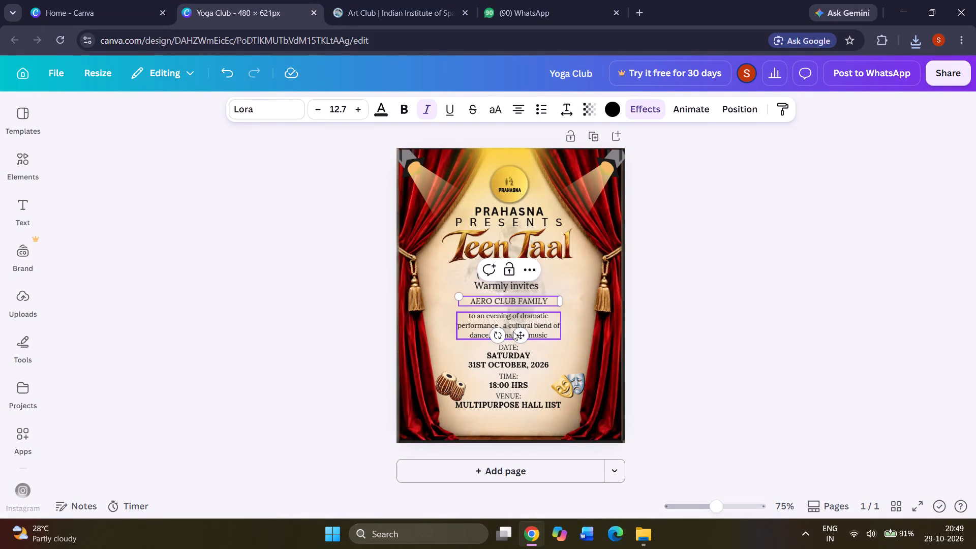
Change the club name before FAMILY, beneath Warmly invites, to ART CLUB in capitals.
click(514, 301)
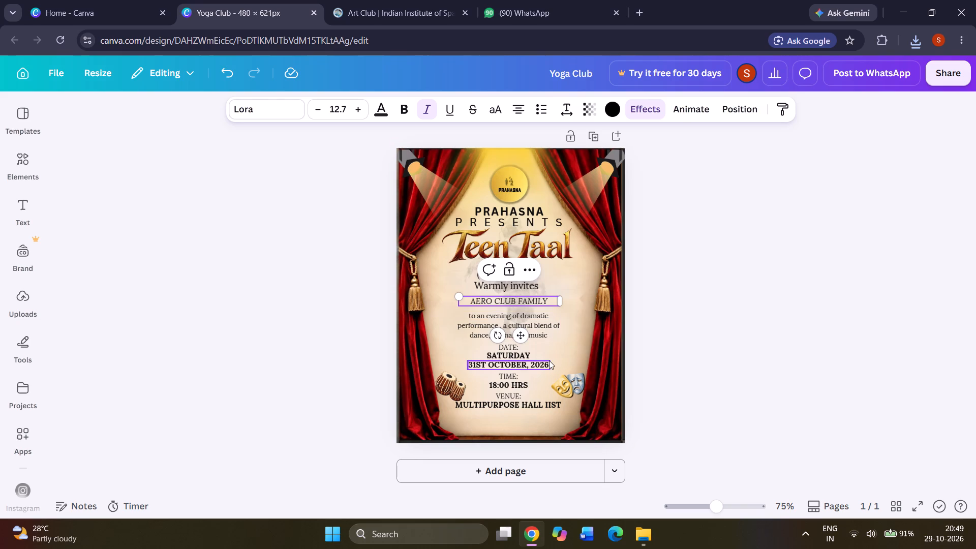
key(BackSpace)
key(BackSpace)
key(BackSpace)
key(BackSpace)
key(BackSpace)
key(BackSpace)
key(BackSpace)
key(BackSpace)
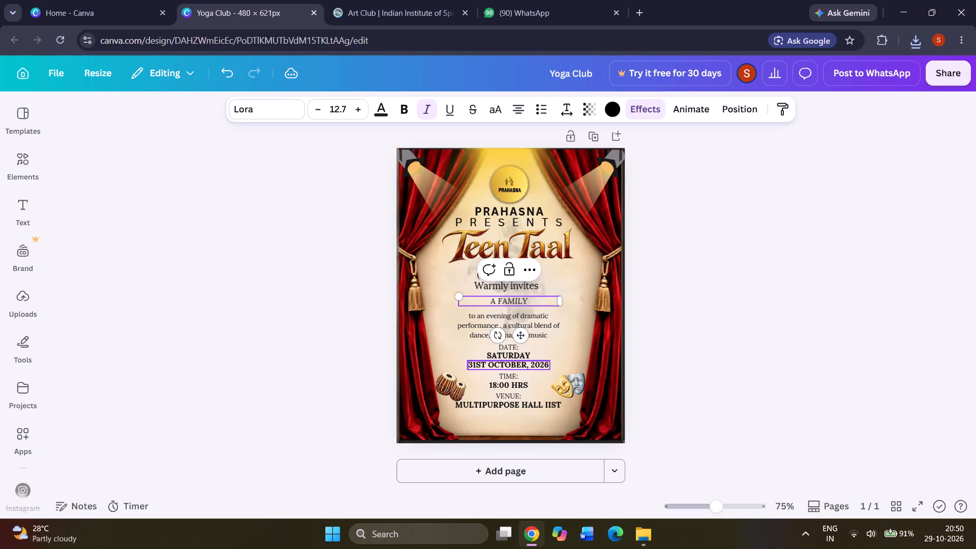
key(BackSpace)
click(376, 0)
click(291, 0)
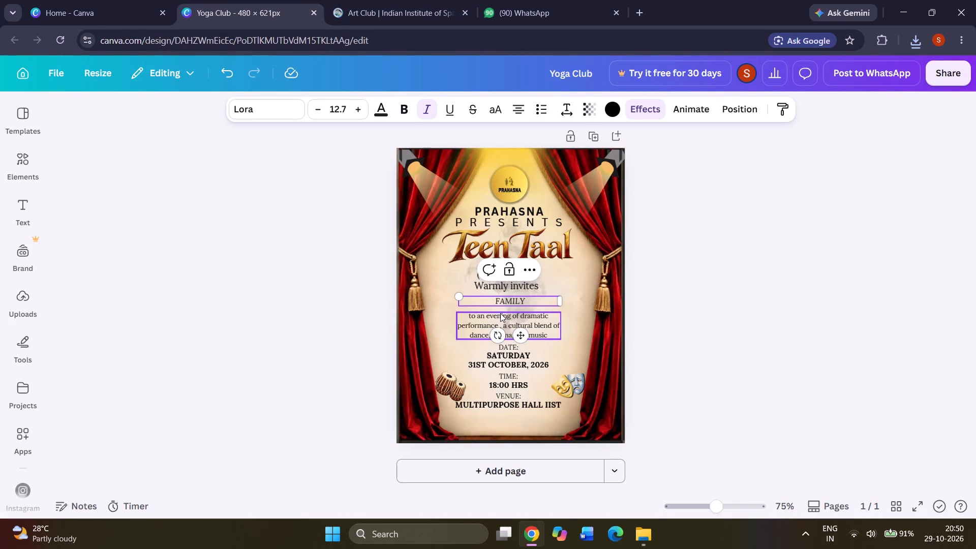
text(ART)
key(space)
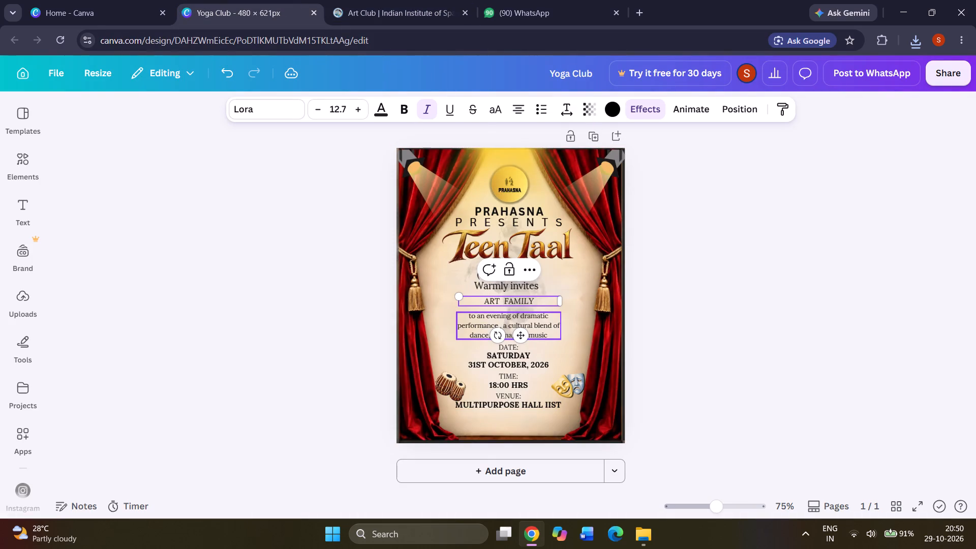
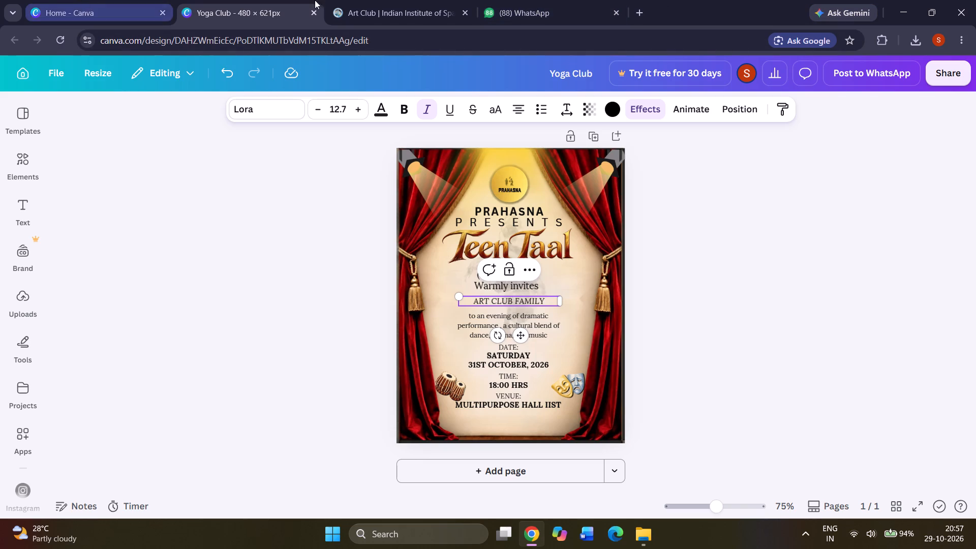
Compare the club name on the invitation with the Art Club page of the IIST website.
click(378, 0)
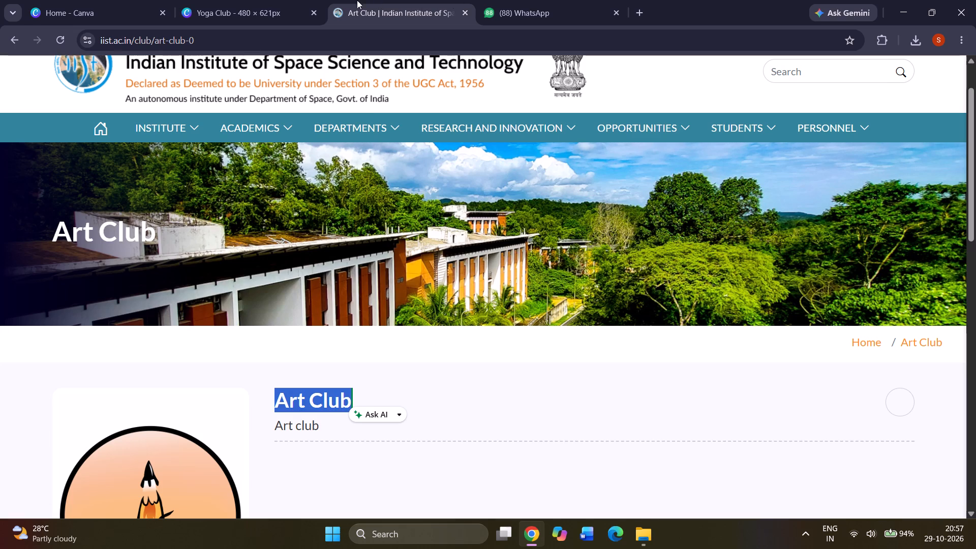
click(224, 0)
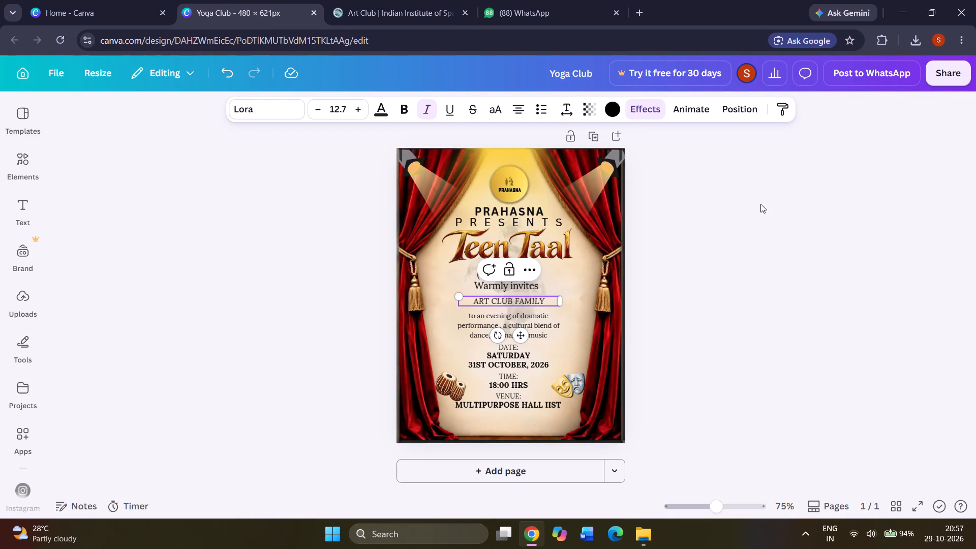
click(399, 0)
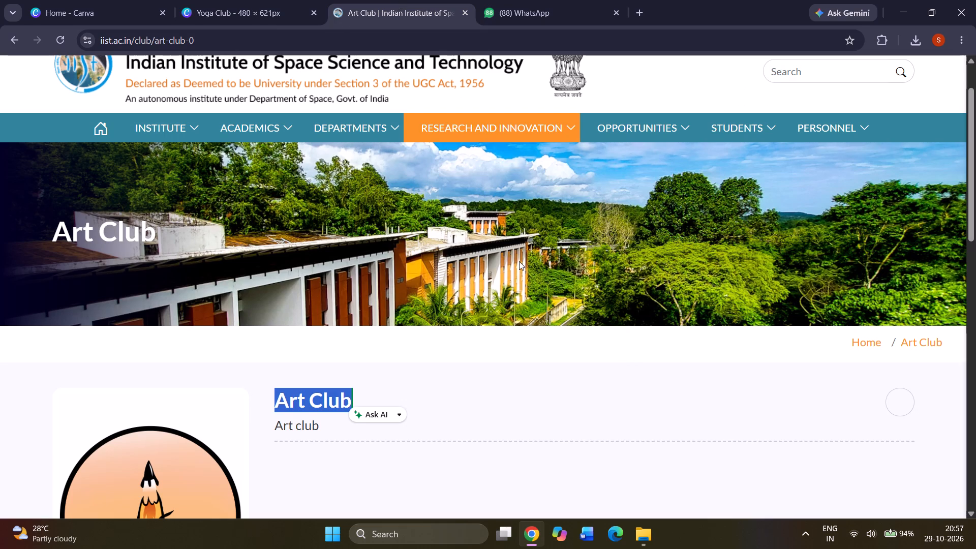
click(225, 0)
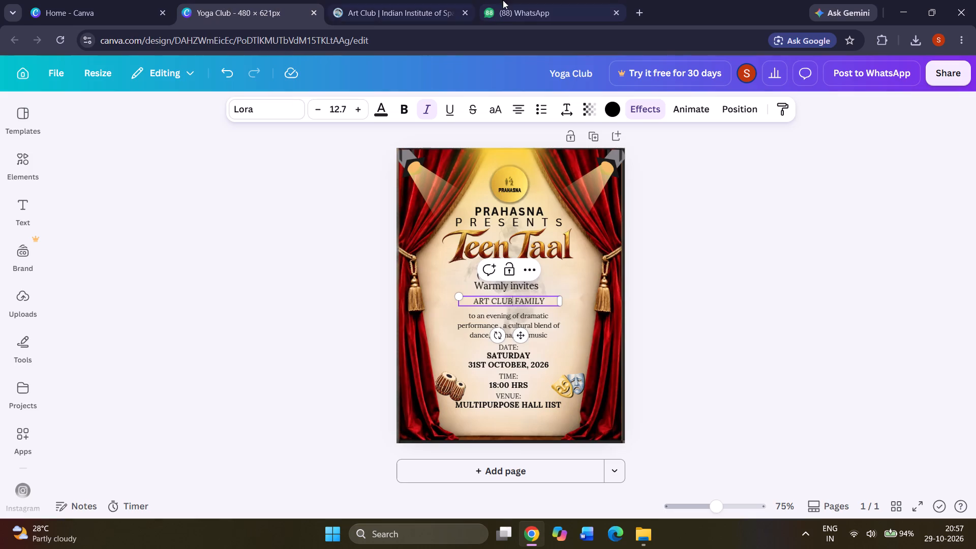
click(467, 0)
click(253, 0)
Switch to File Explorer and look through the Downloads folder for the club invitation PNGs already saved.
click(650, 529)
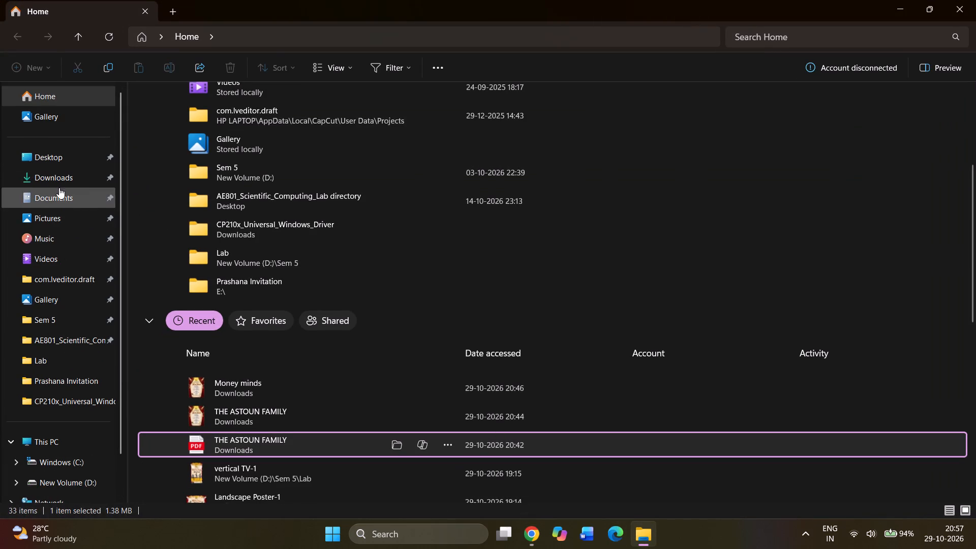
click(59, 177)
scroll(327, 187, up, 5)
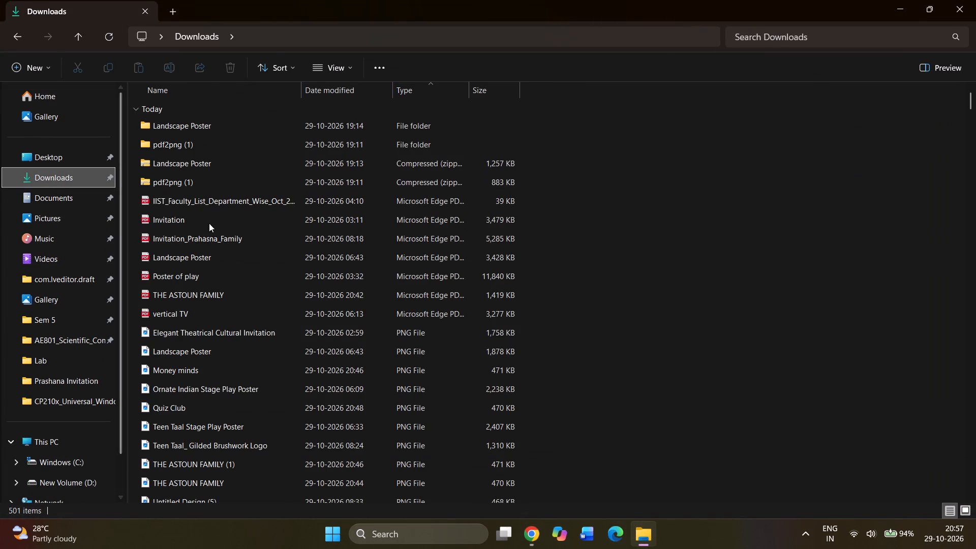
click(68, 169)
scroll(372, 163, up, 5)
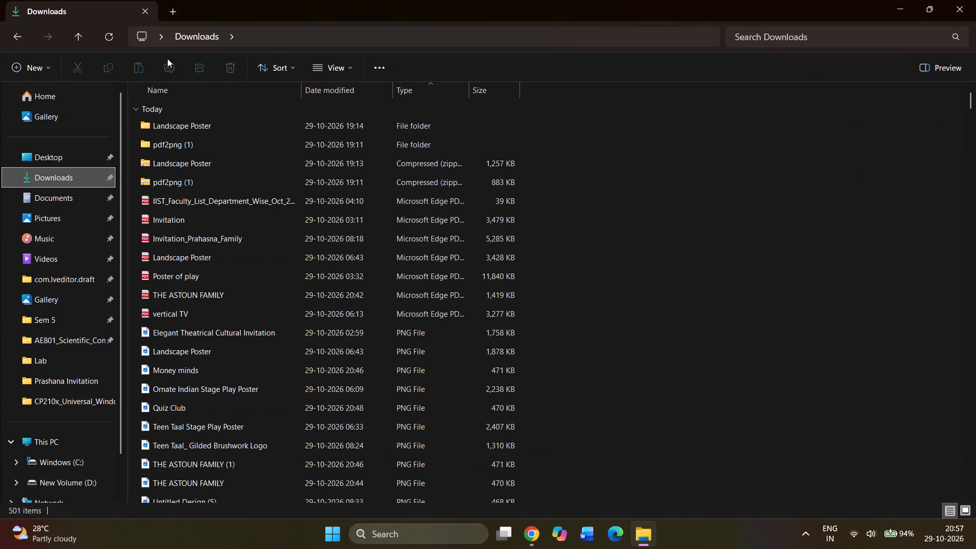
click(111, 38)
click(111, 38)
scroll(425, 274, down, 1)
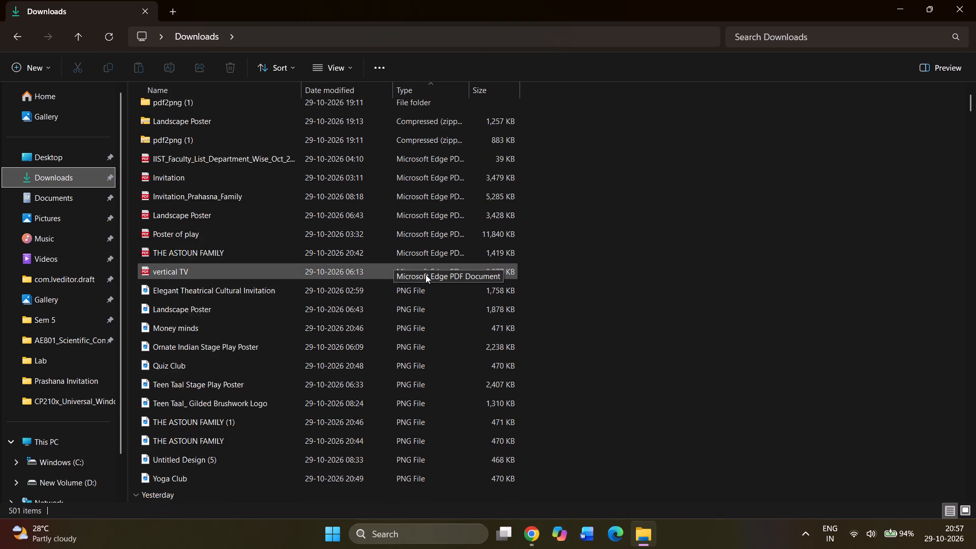
scroll(425, 274, down, 1)
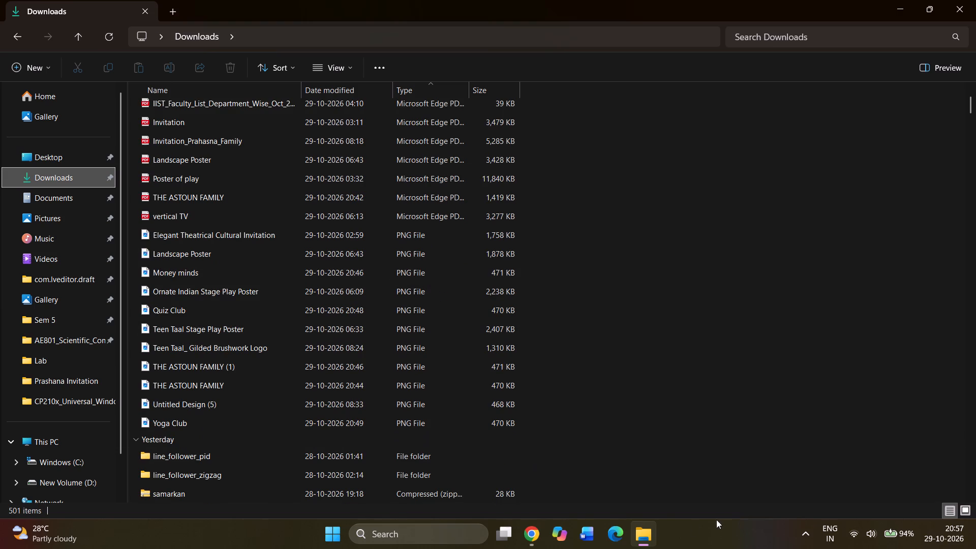
click(643, 537)
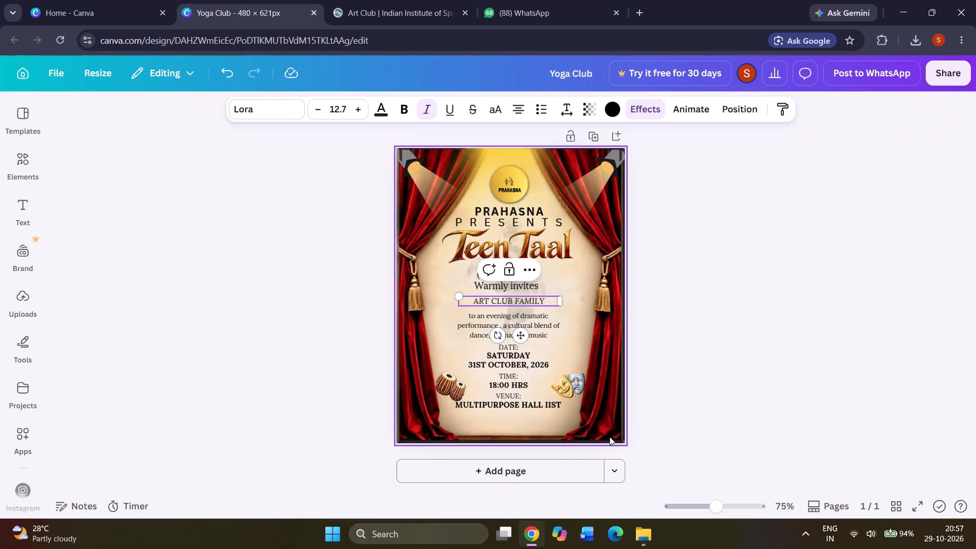
Download the ART CLUB FAMILY invitation from Canva as a PNG, keeping the existing design title.
click(951, 73)
click(747, 382)
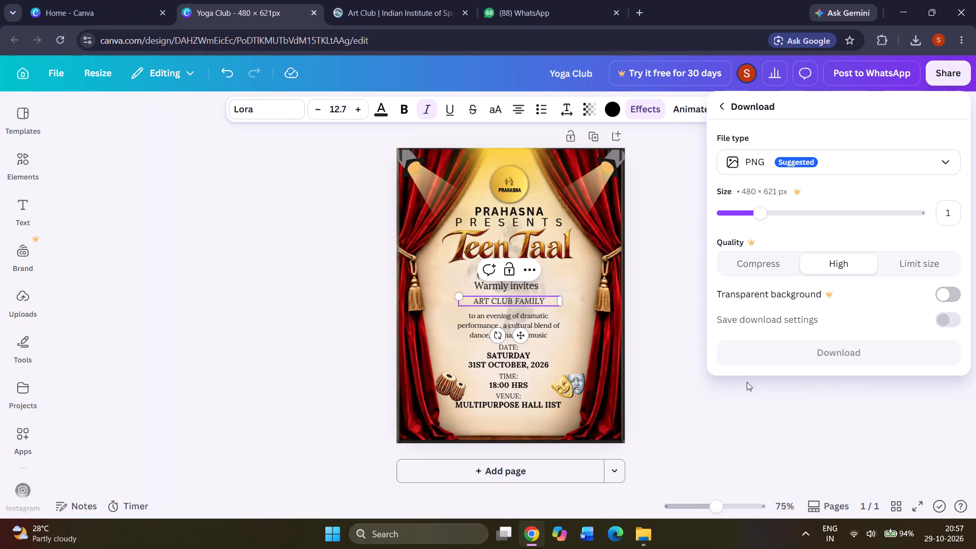
click(830, 349)
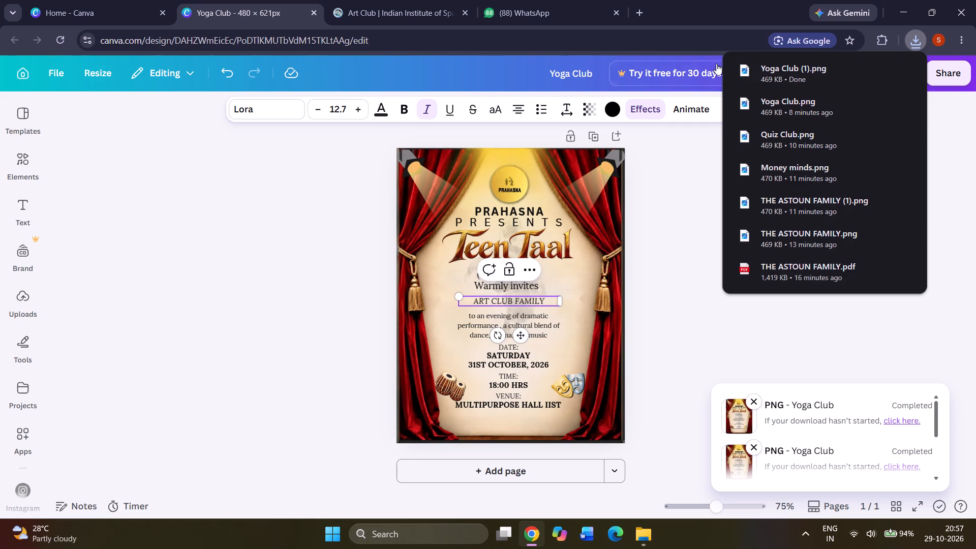
click(701, 173)
Rename the Canva design as Art Club, using the club name copied from the website.
double_click(571, 75)
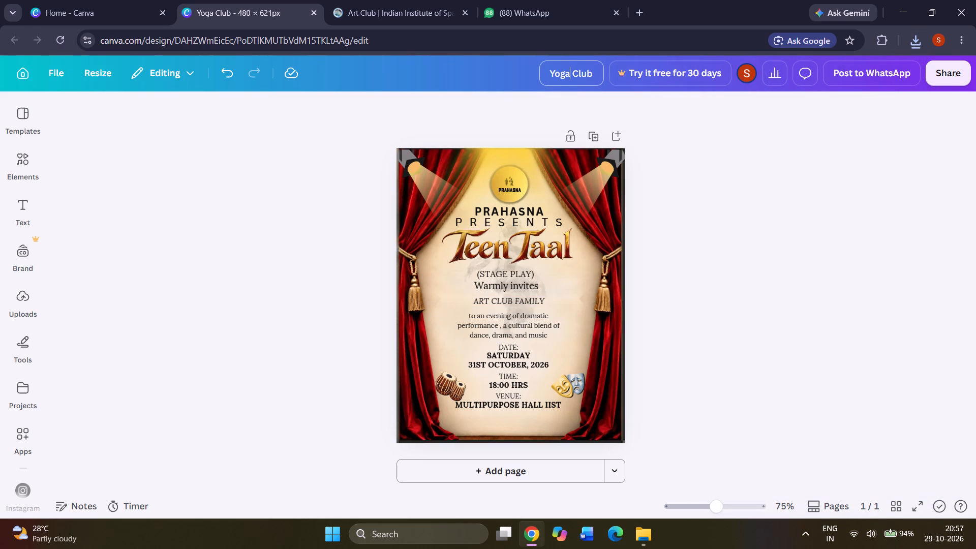
triple_click(586, 76)
key(BackSpace)
key(ctrl+v)
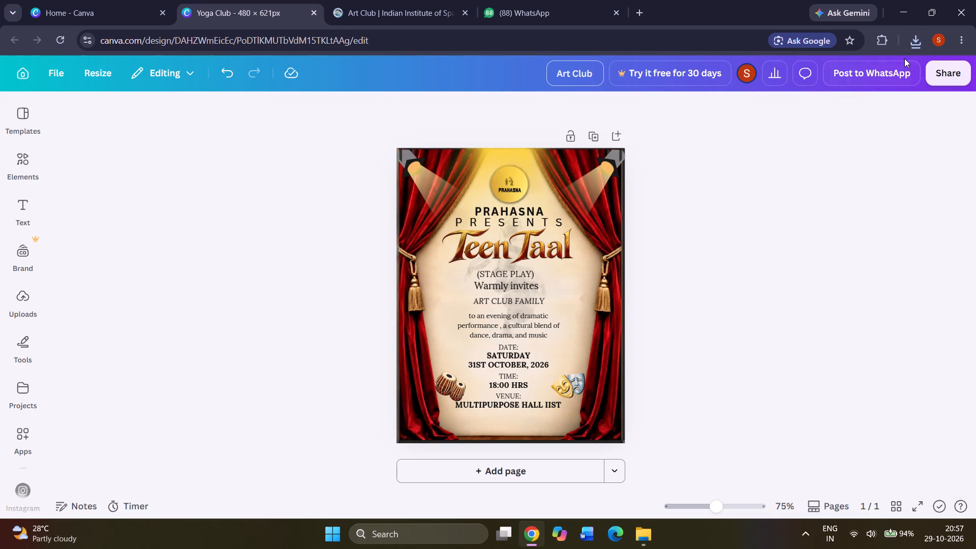
Download the retitled Art Club invitation as a PNG.
click(944, 62)
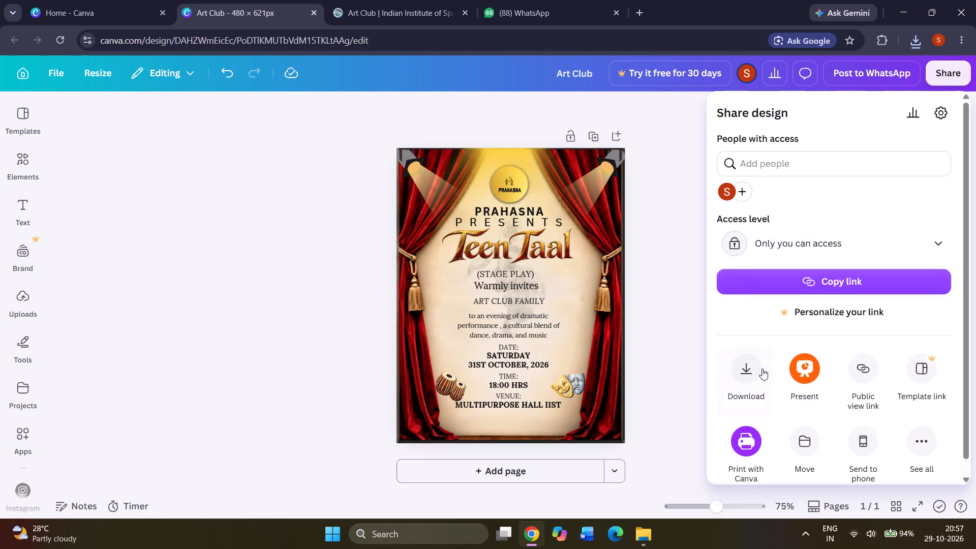
click(760, 368)
click(793, 349)
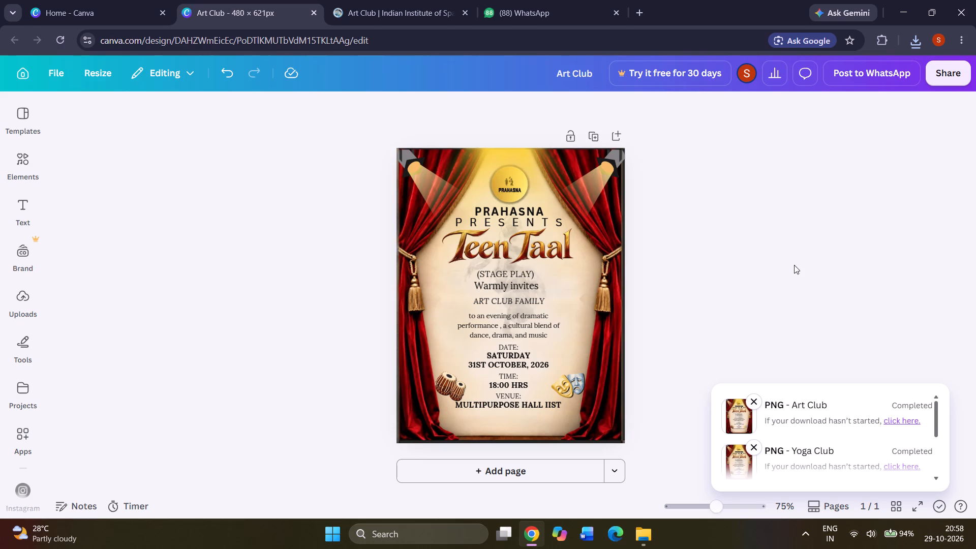
Check the Downloads folder in File Explorer for the Art Club PNG, and return to the design.
click(643, 529)
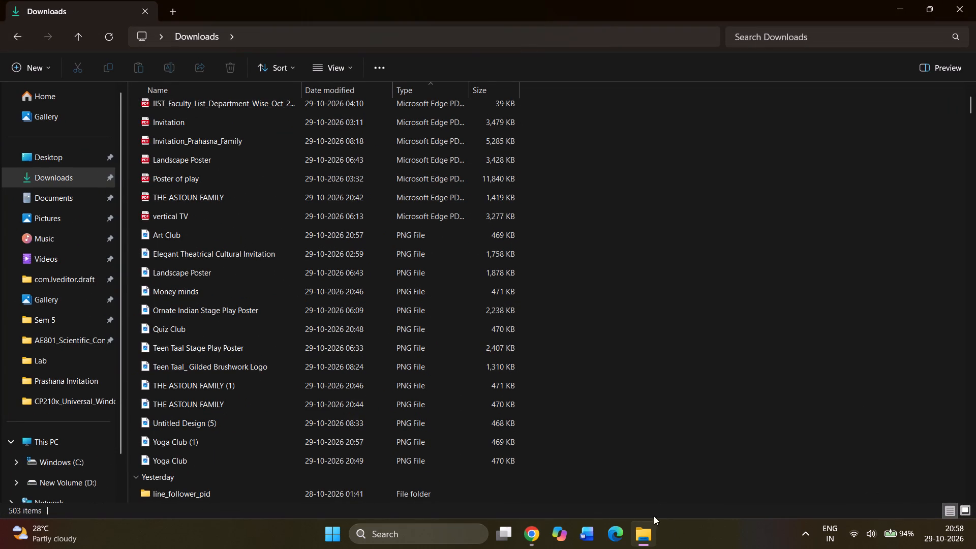
click(646, 543)
click(646, 543)
click(647, 543)
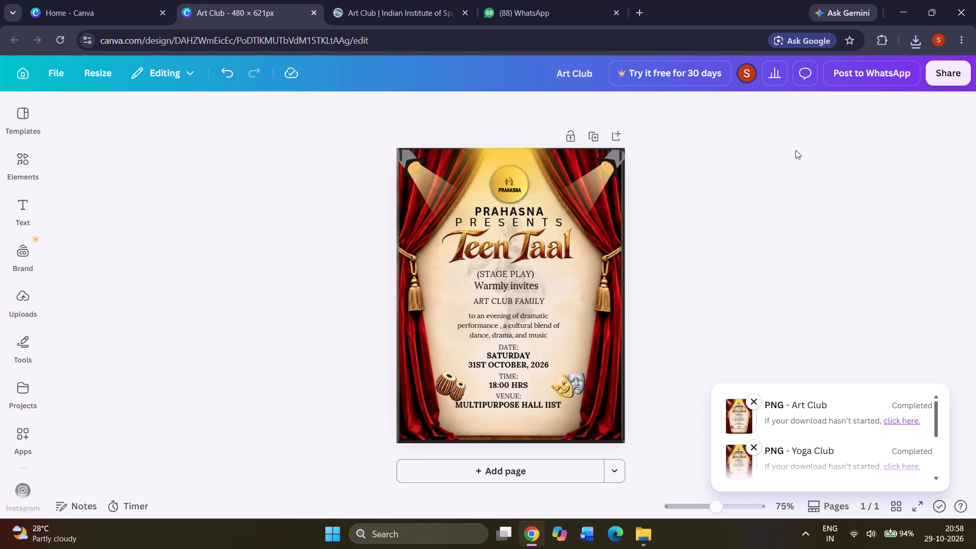
Review the downloaded club invitation files in the Downloads folder in File Explorer, and return to the Art Club design in Chrome.
click(900, 325)
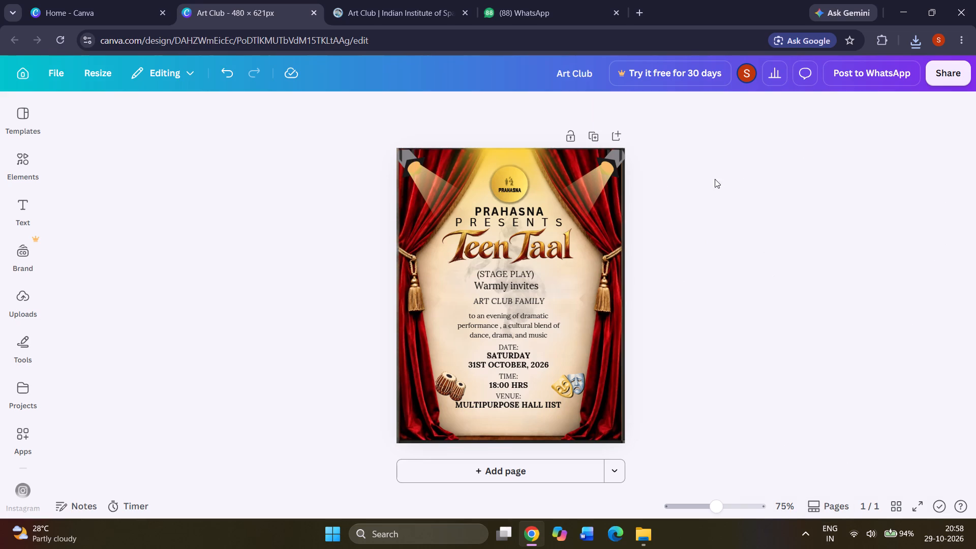
click(643, 534)
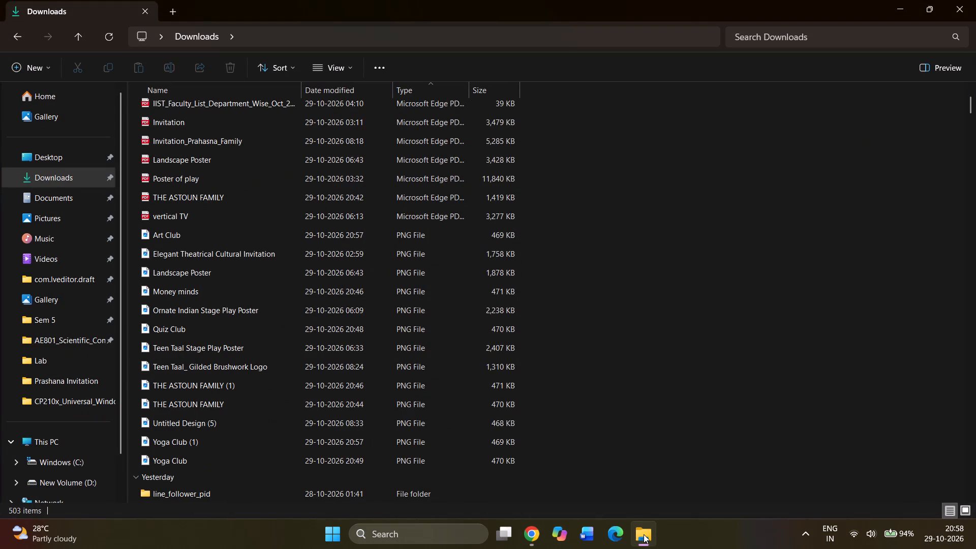
scroll(484, 314, down, 6)
scroll(569, 483, up, 14)
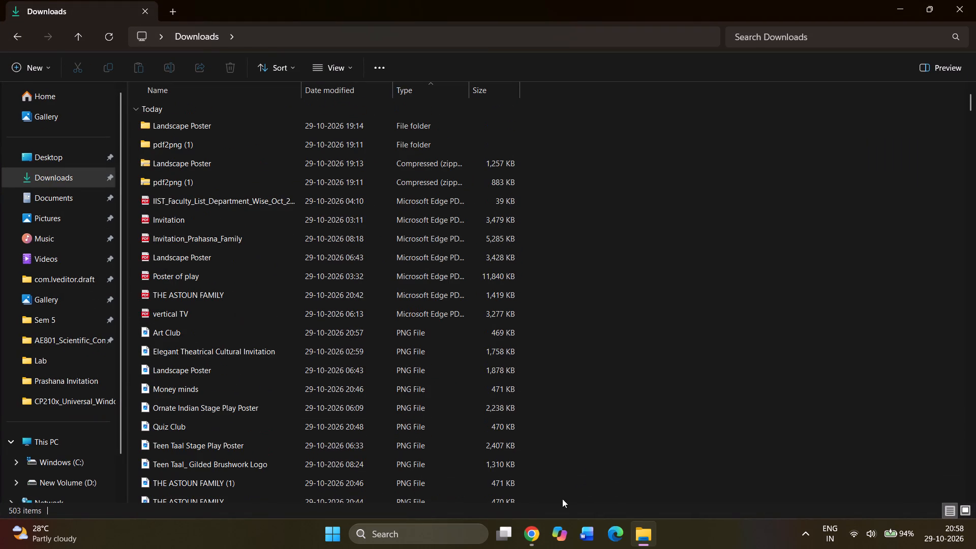
click(537, 548)
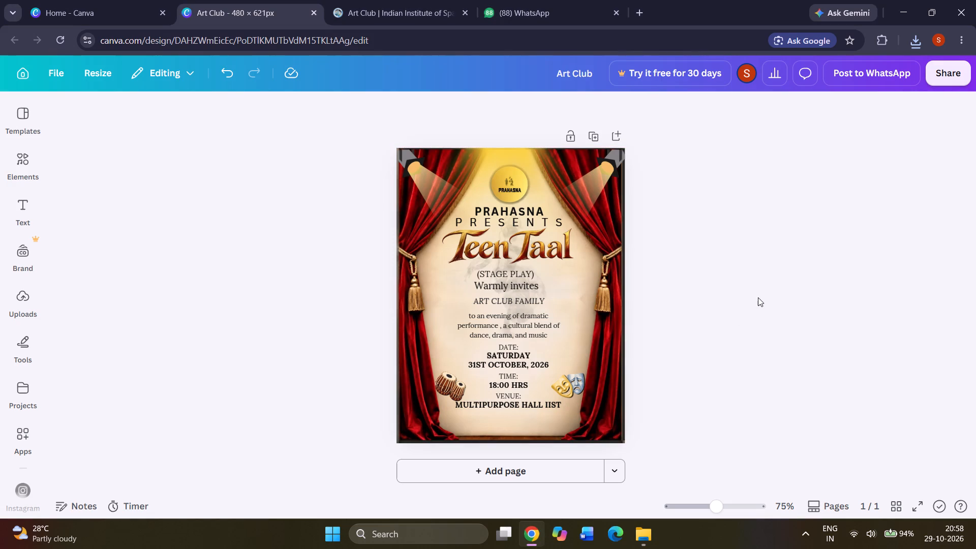
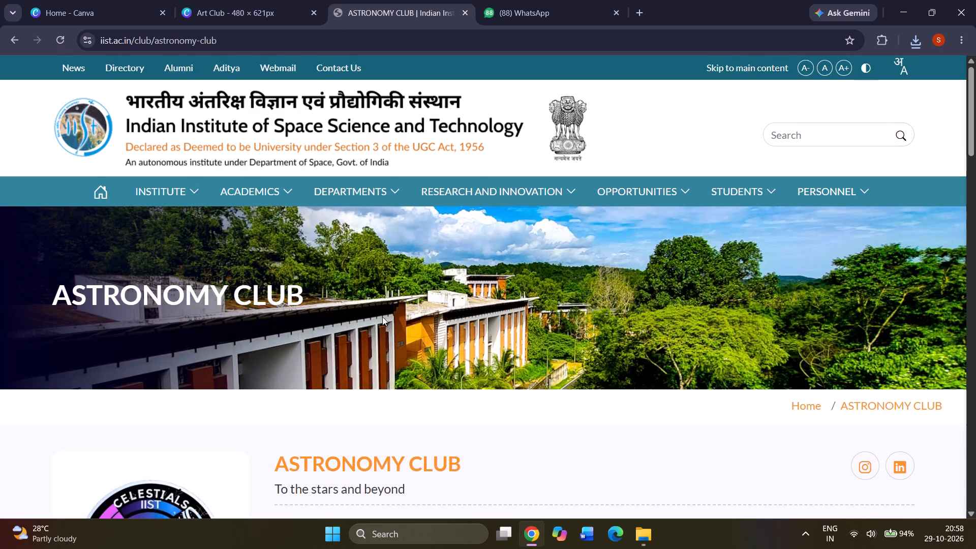
Copy the ASTRONOMY CLUB heading from the club's IIST web page and return to the Canva invitation design.
scroll(382, 322, down, 3)
drag(277, 264, 511, 264)
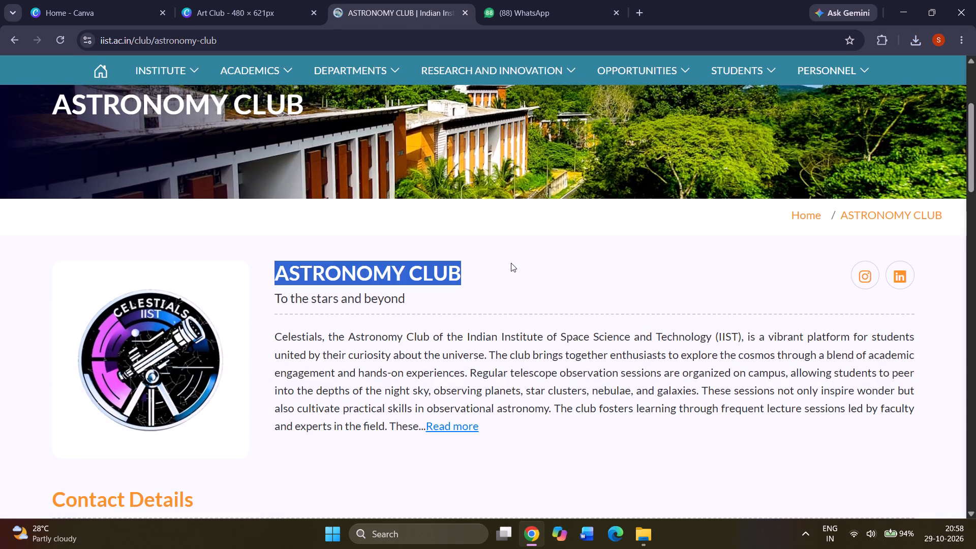
key(ctrl+c)
click(293, 0)
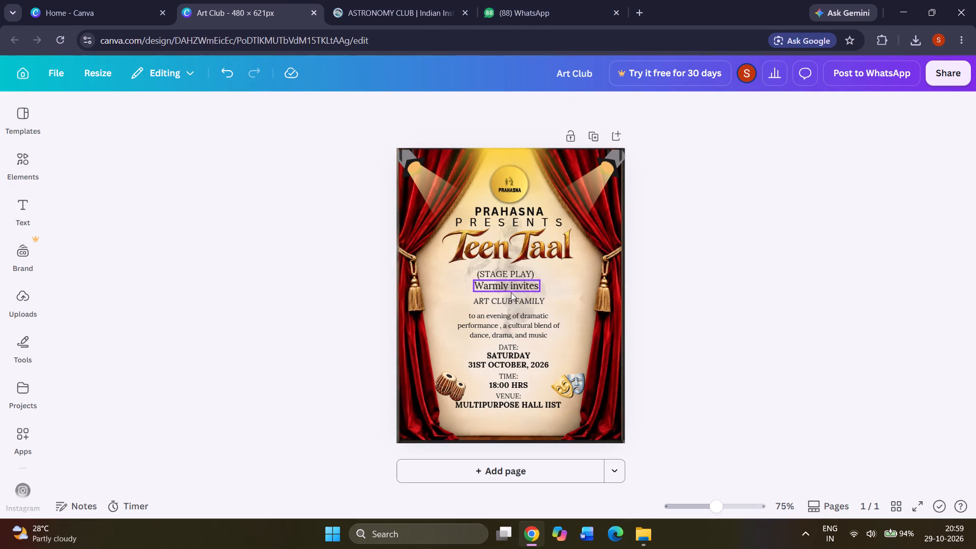
Replace ART CLUB in the invitee line with the copied name ASTRONOMY CLUB, keeping the word FAMILY.
double_click(498, 301)
drag(512, 299, 472, 304)
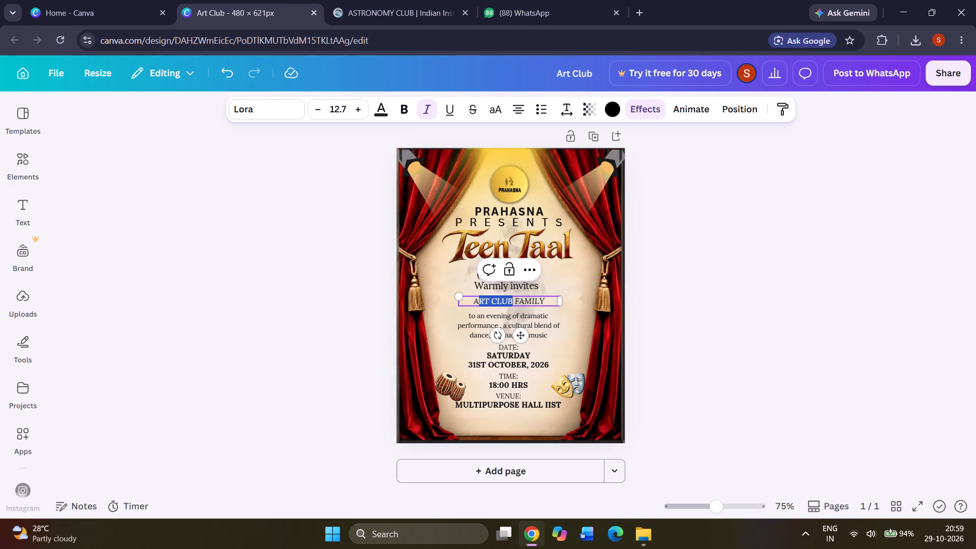
drag(472, 304, 454, 304)
key(ctrl+v)
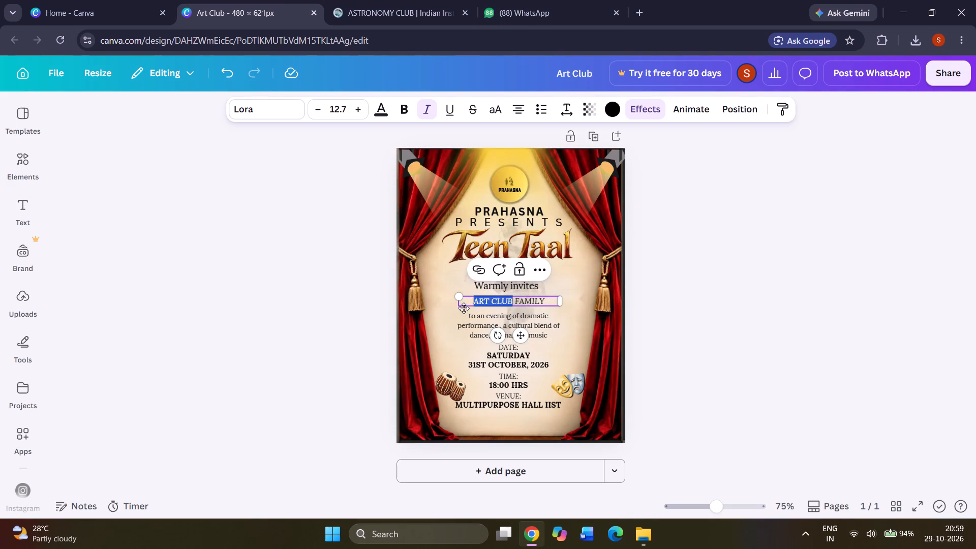
Widen the invitee text box so ASTRONOMY CLUB FAMILY sits on one line, and recentre it between Warmly invites and the event description.
drag(561, 306, 588, 300)
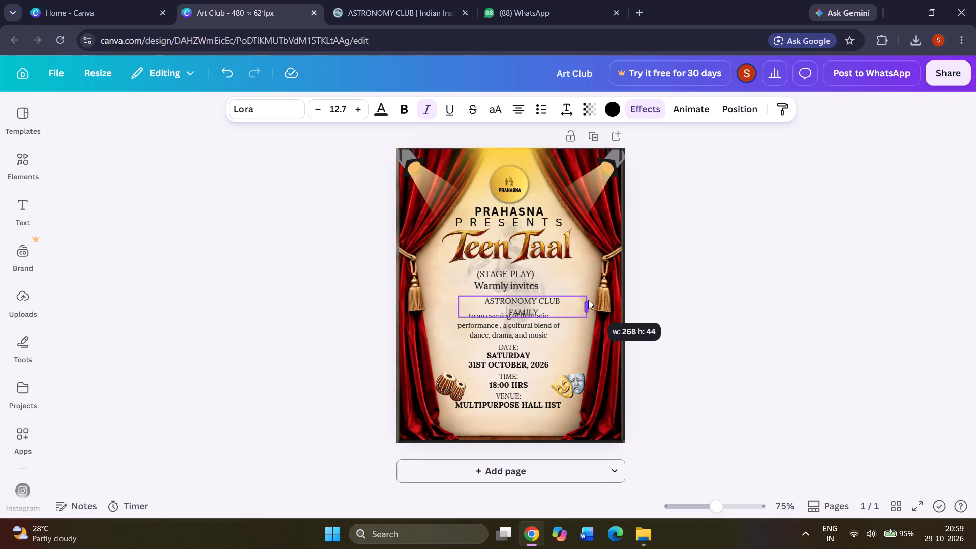
drag(588, 300, 540, 302)
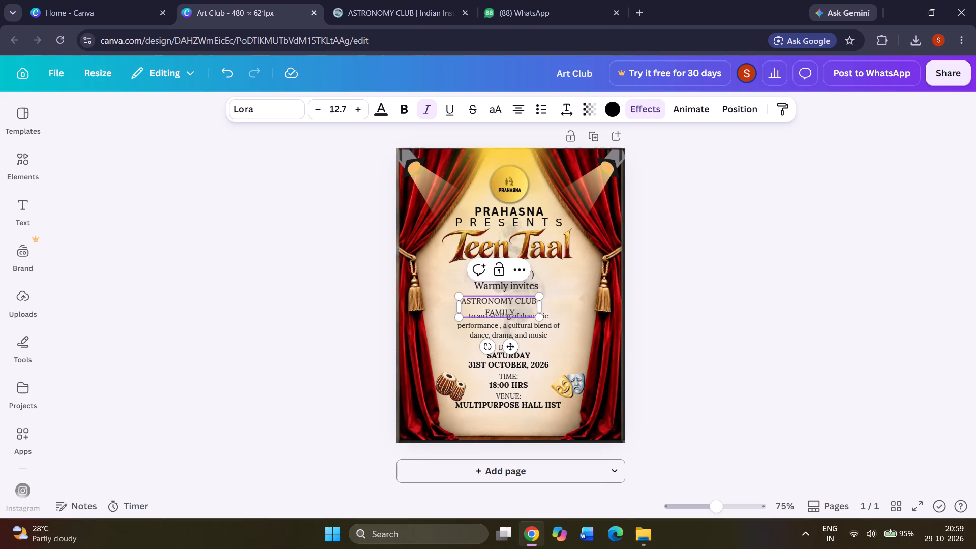
drag(457, 307, 405, 305)
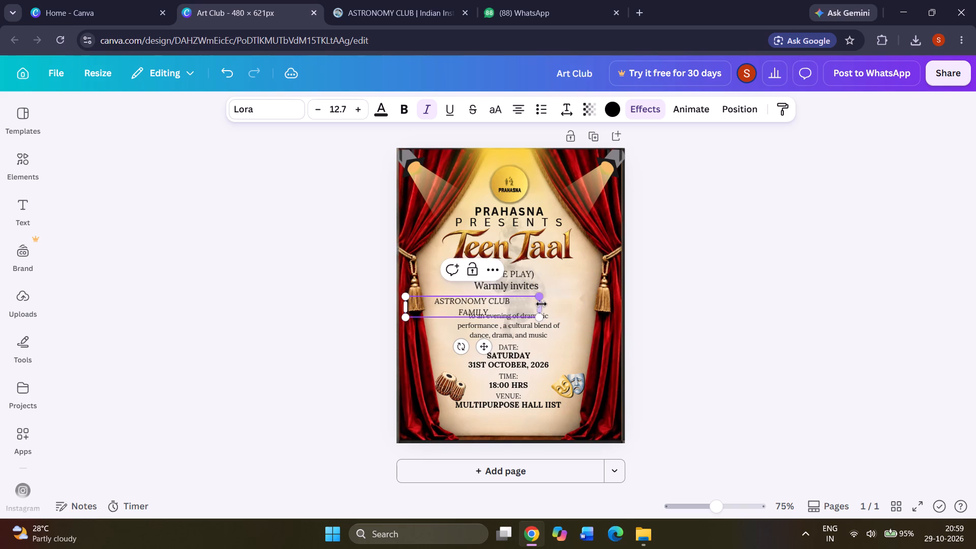
drag(540, 306, 551, 303)
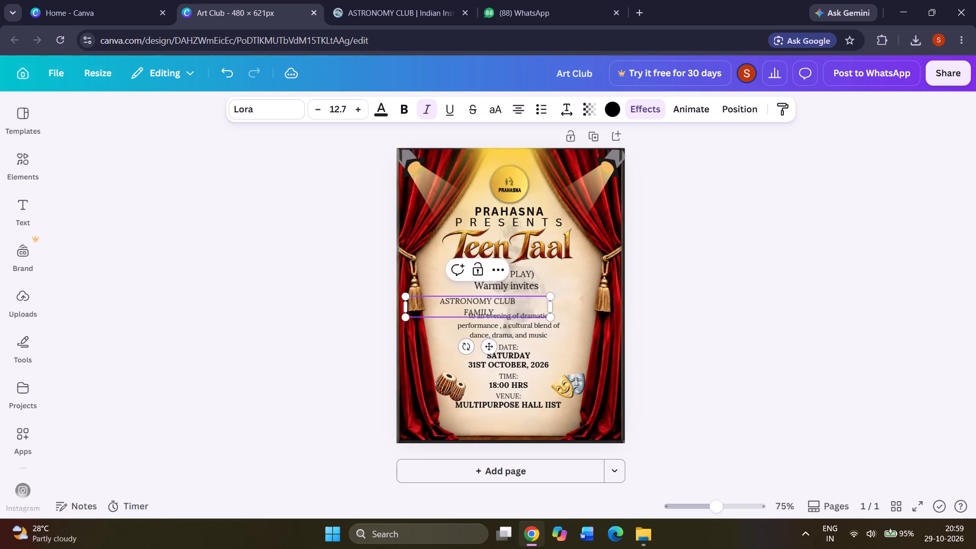
click(465, 311)
key(BackSpace)
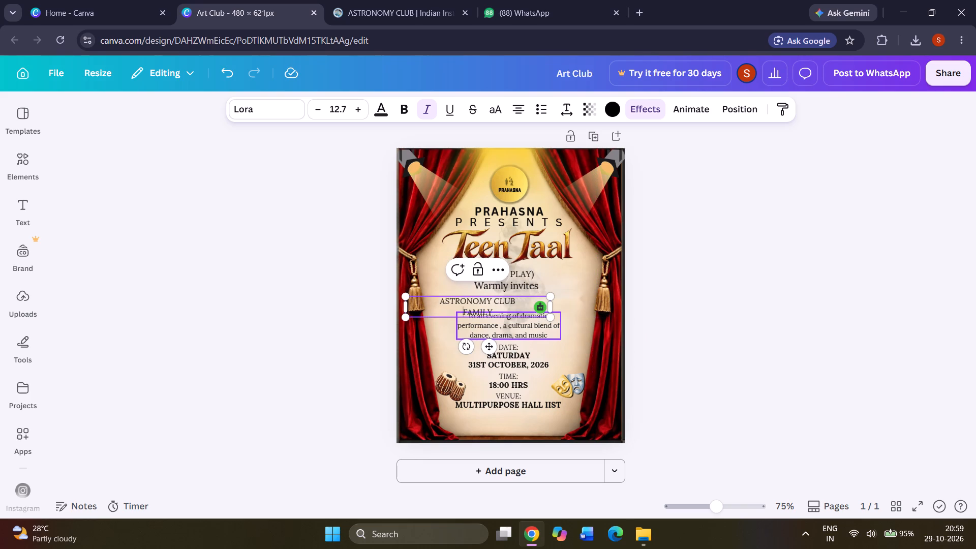
key(BackSpace)
key(space)
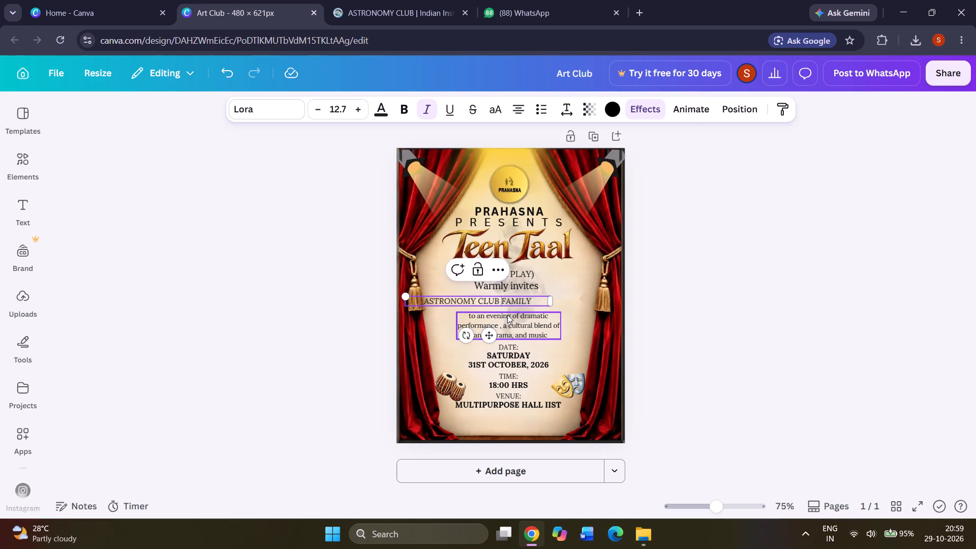
drag(492, 331, 521, 332)
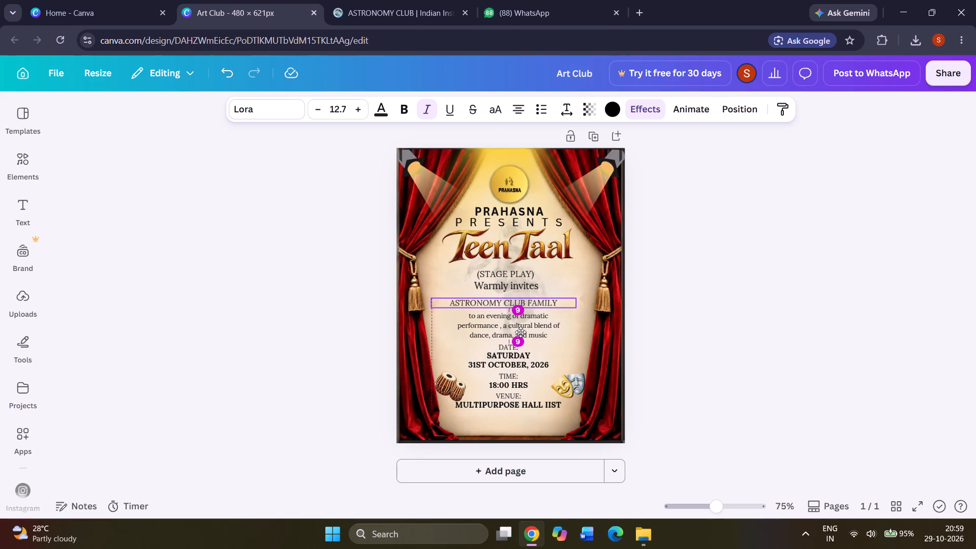
drag(521, 332, 521, 330)
click(788, 278)
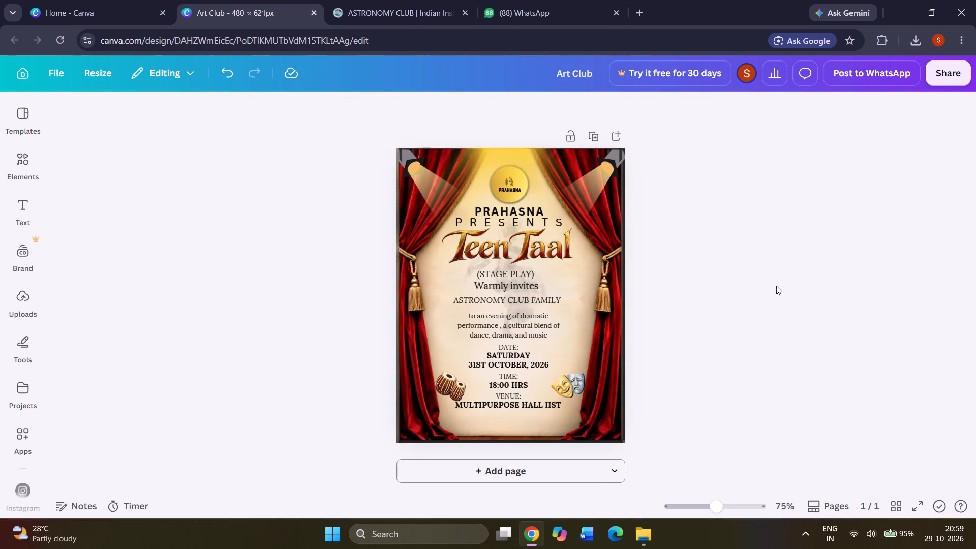
Rename the design as ASTRONOMY CLUB, using the copied club name.
triple_click(579, 79)
key(ctrl+v)
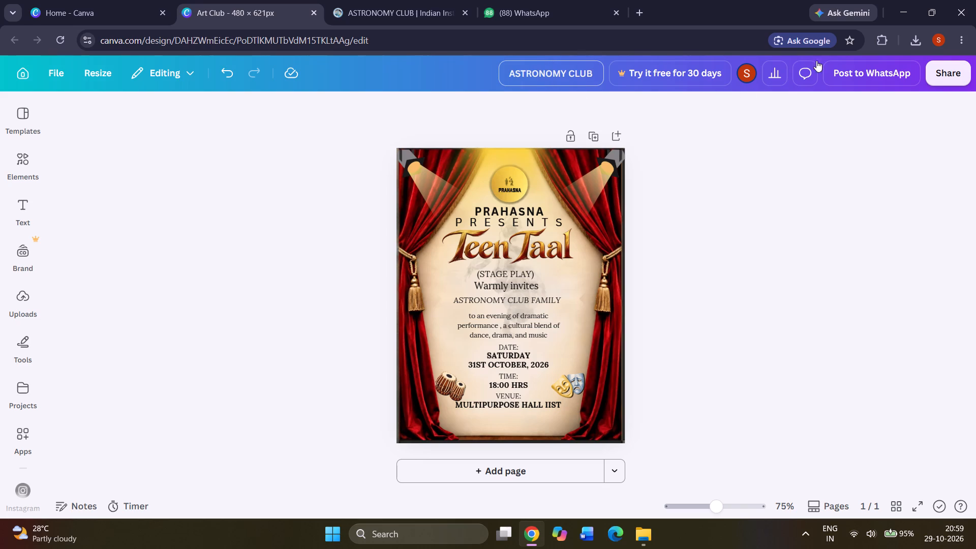
Download the ASTRONOMY CLUB invitation as a PNG at its 480 × 621 px size.
click(954, 69)
click(761, 372)
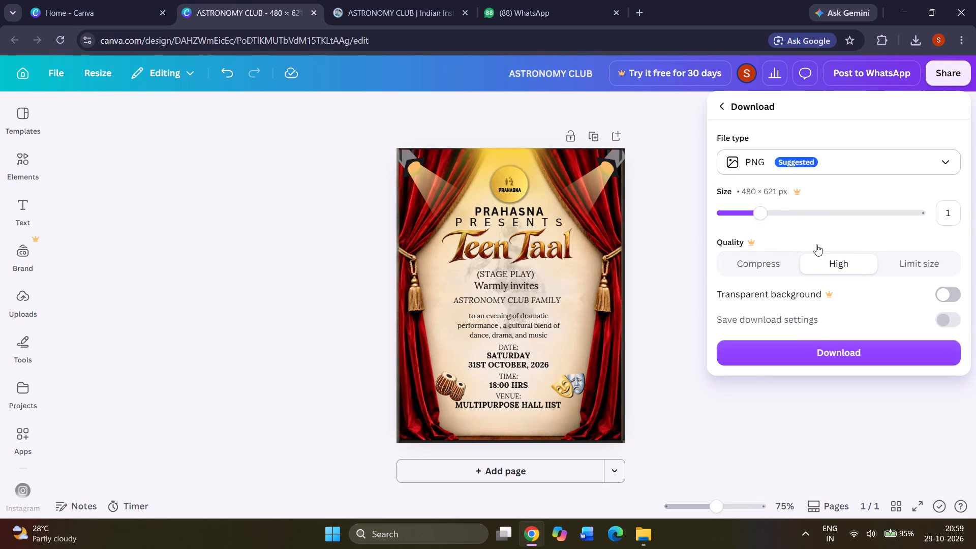
click(823, 361)
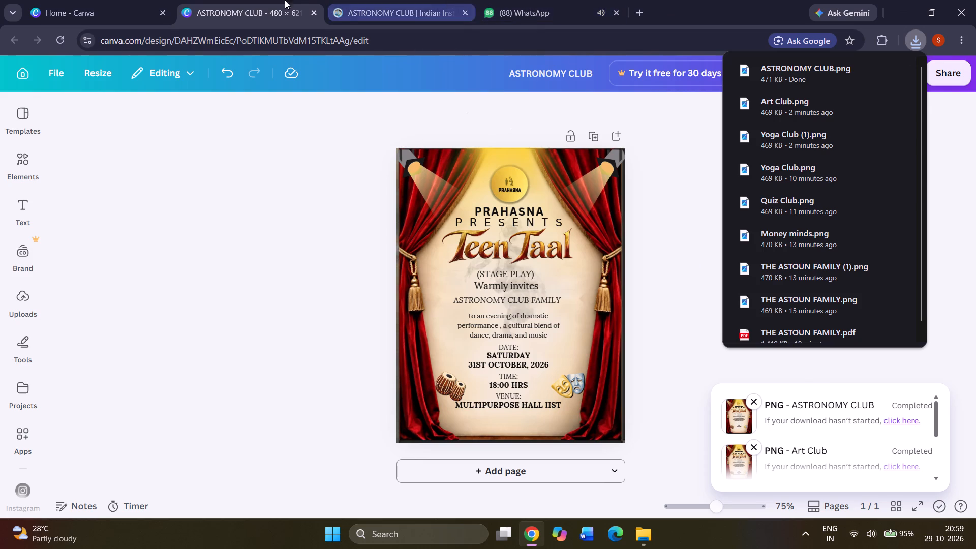
Open the Chess Club page from the IIST Student Club listing and copy the club's name from its heading.
click(361, 0)
click(8, 42)
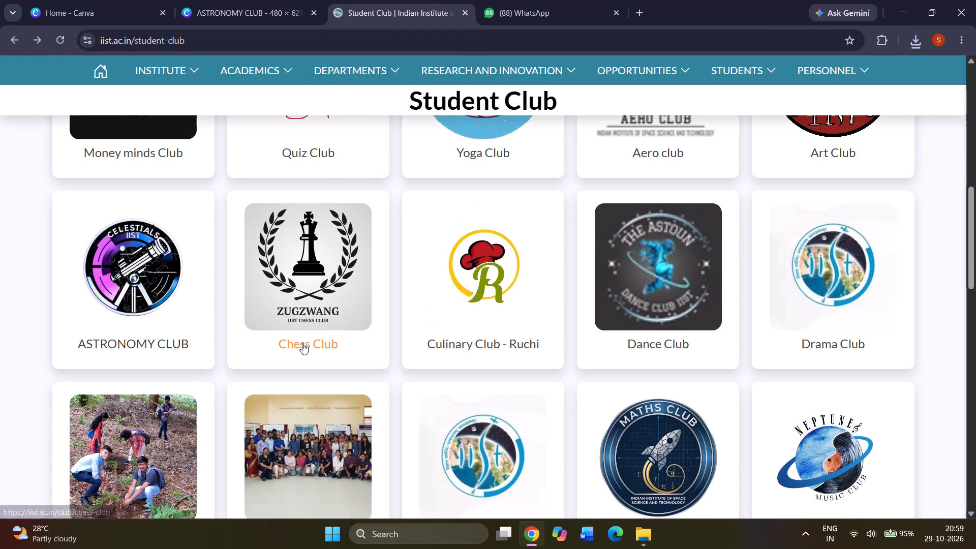
click(302, 343)
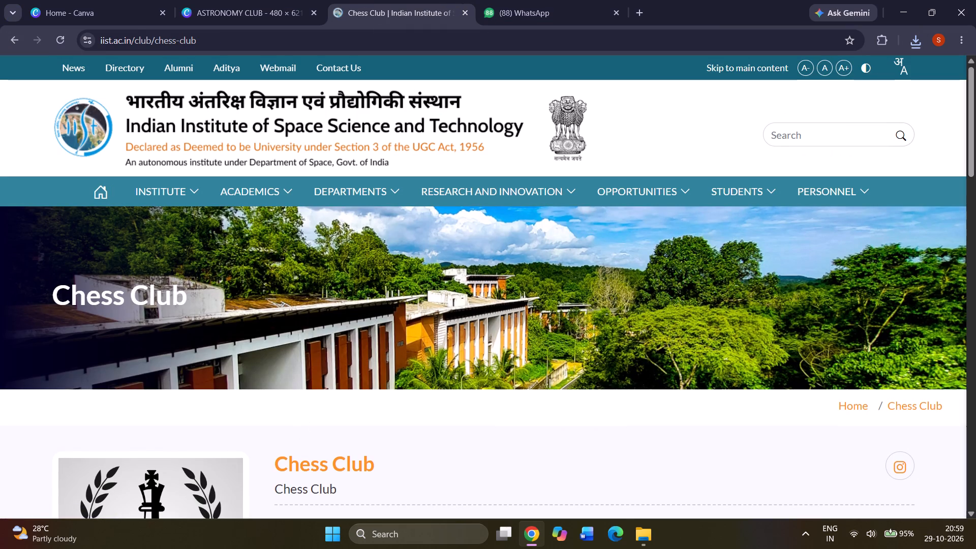
drag(278, 461, 406, 469)
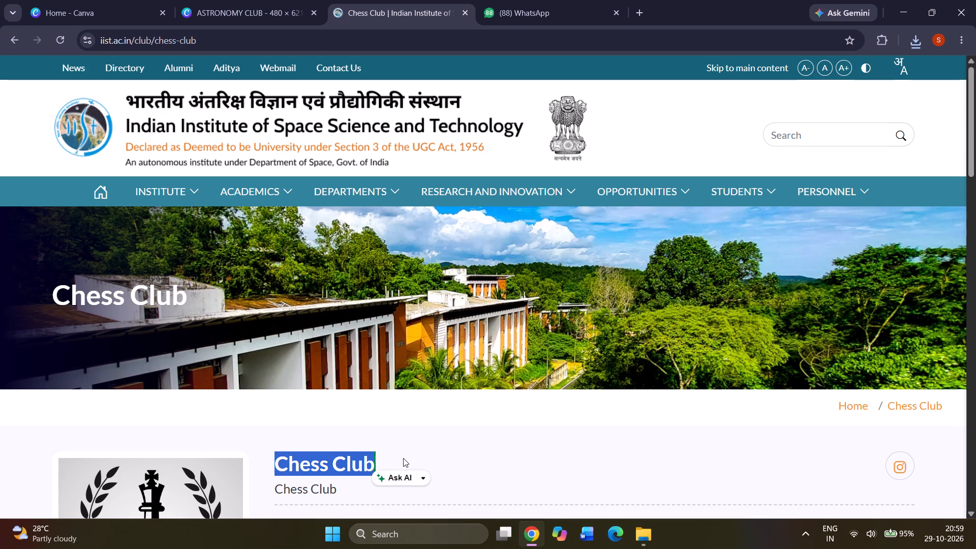
key(ctrl+c)
Replace ASTRONOMY CLUB in the design's invitee line with the copied name Chess Club.
click(235, 0)
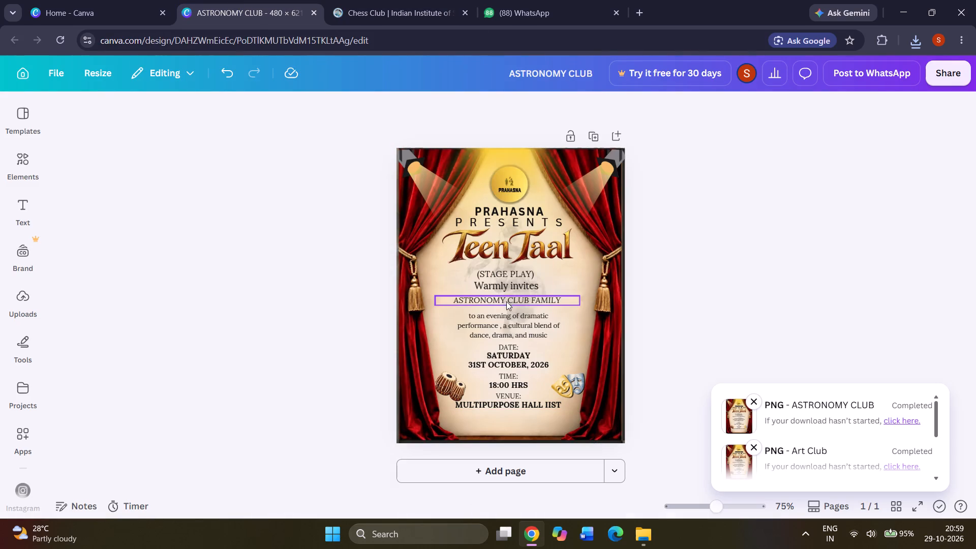
click(505, 299)
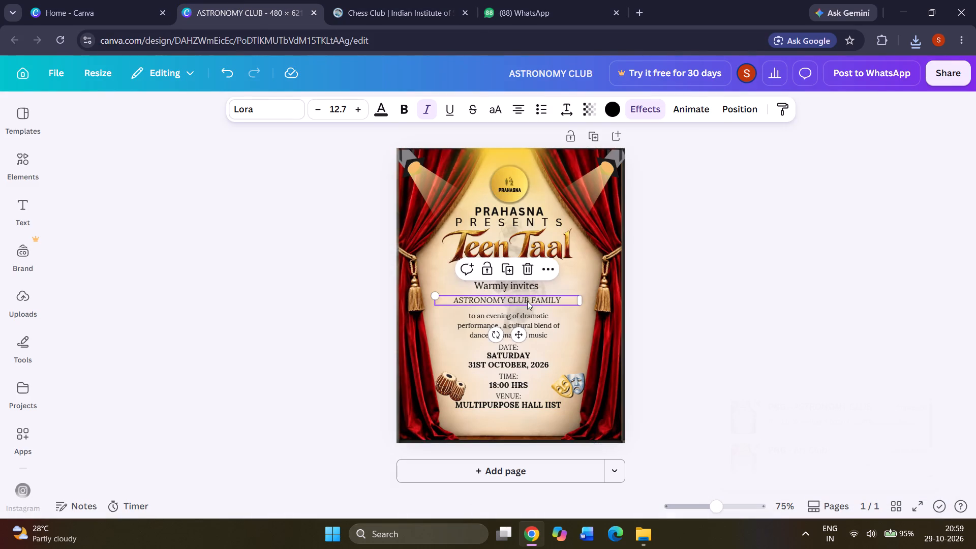
click(390, 0)
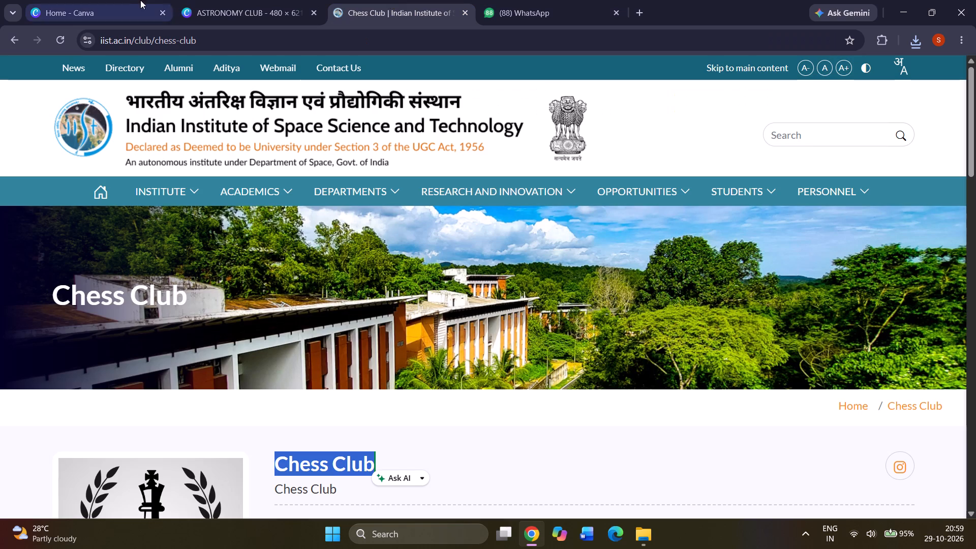
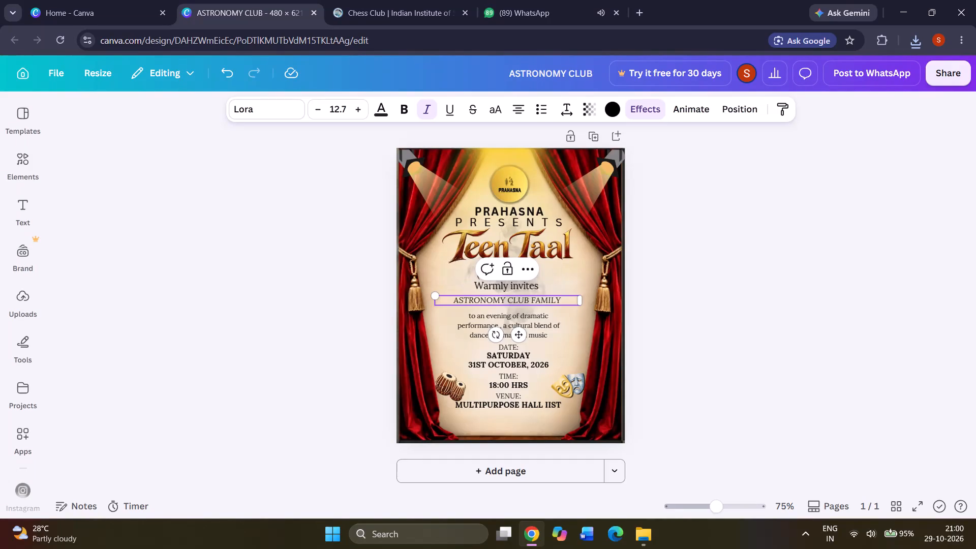
Replace ASTRONOMY CLUB with CHESS CLUB in the invitee line under Warmly invites, keeping the word FAMILY.
key(BackSpace)
key(BackSpace)
key(BackSpace)
key(BackSpace)
key(BackSpace)
key(BackSpace)
key(BackSpace)
key(BackSpace)
key(BackSpace)
key(BackSpace)
key(BackSpace)
key(BackSpace)
key(BackSpace)
key(BackSpace)
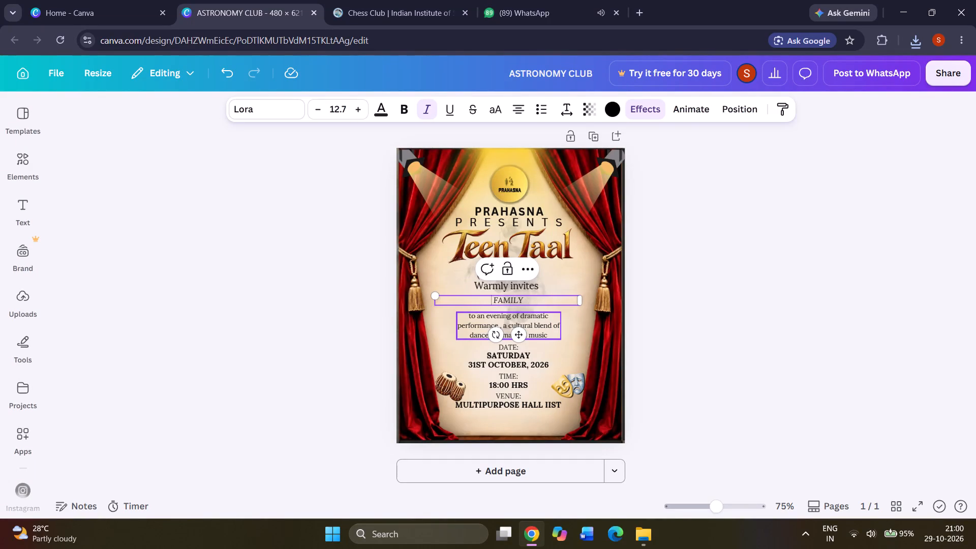
click(451, 0)
click(250, 0)
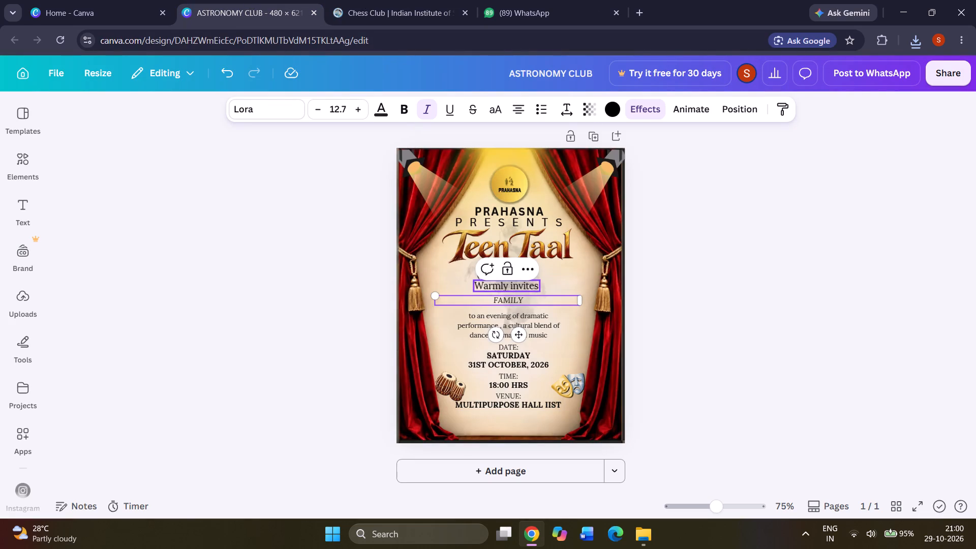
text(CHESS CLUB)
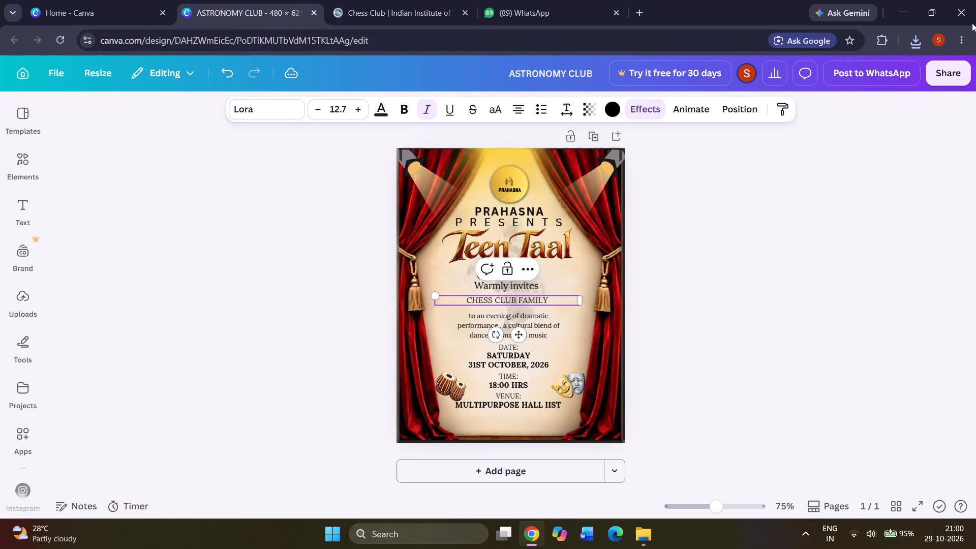
Download the CHESS CLUB FAMILY version of the invitation as a PNG, keeping the suggested size and quality settings.
click(721, 346)
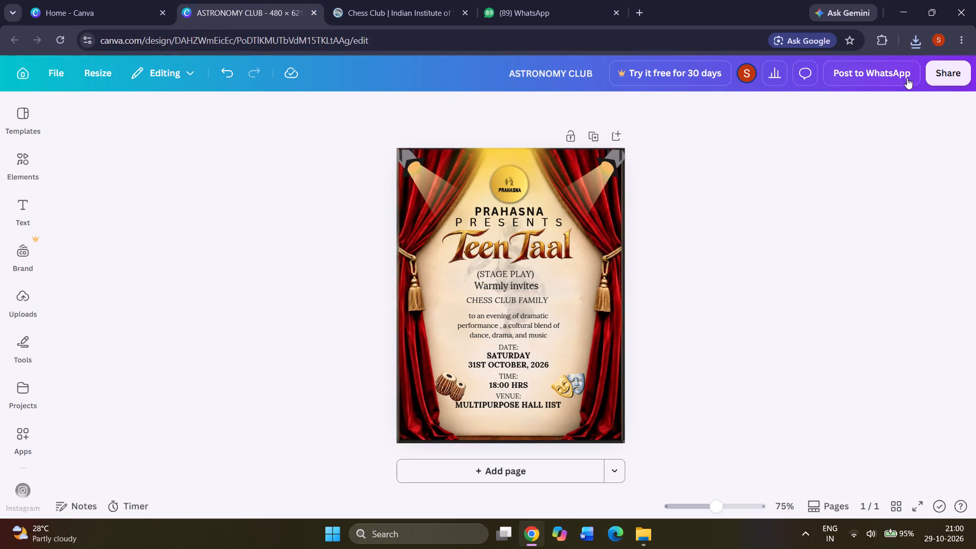
drag(953, 77, 954, 72)
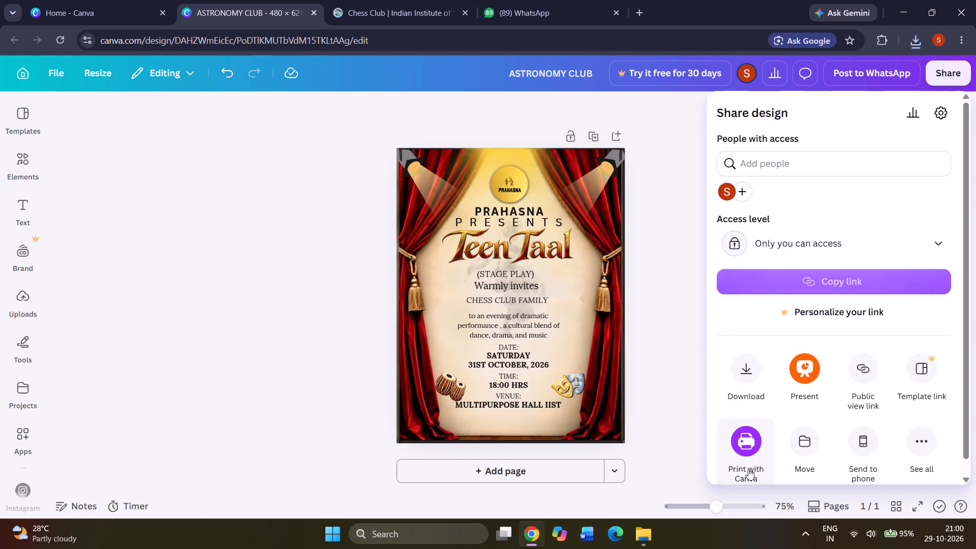
click(752, 393)
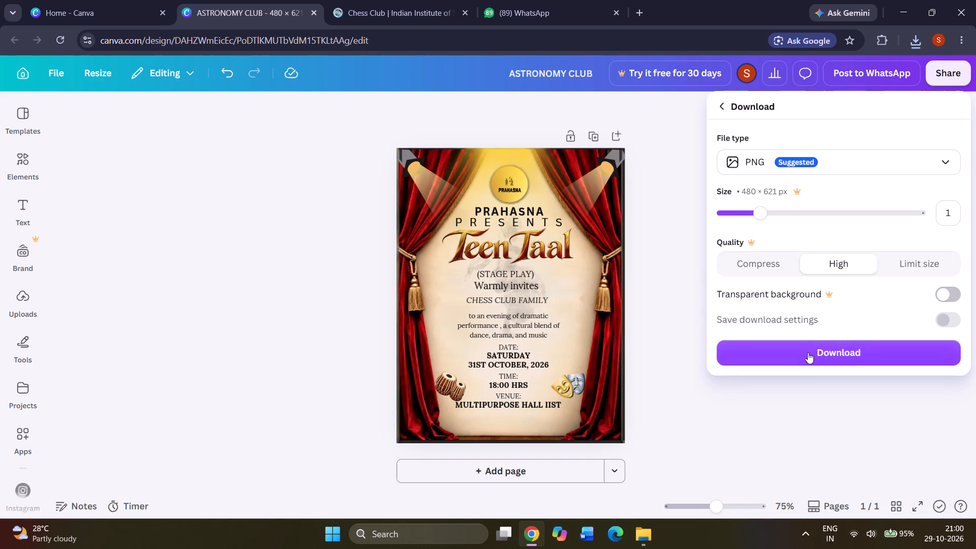
click(808, 357)
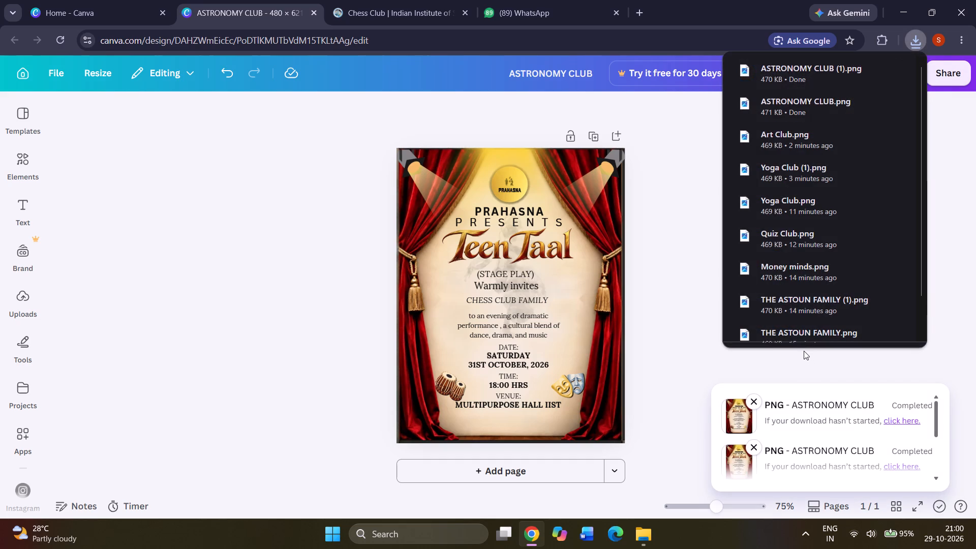
Rename the design as Chess Club, replacing ASTRONOMY CLUB with the copied club name.
click(582, 66)
click(585, 69)
click(590, 71)
drag(590, 71, 496, 71)
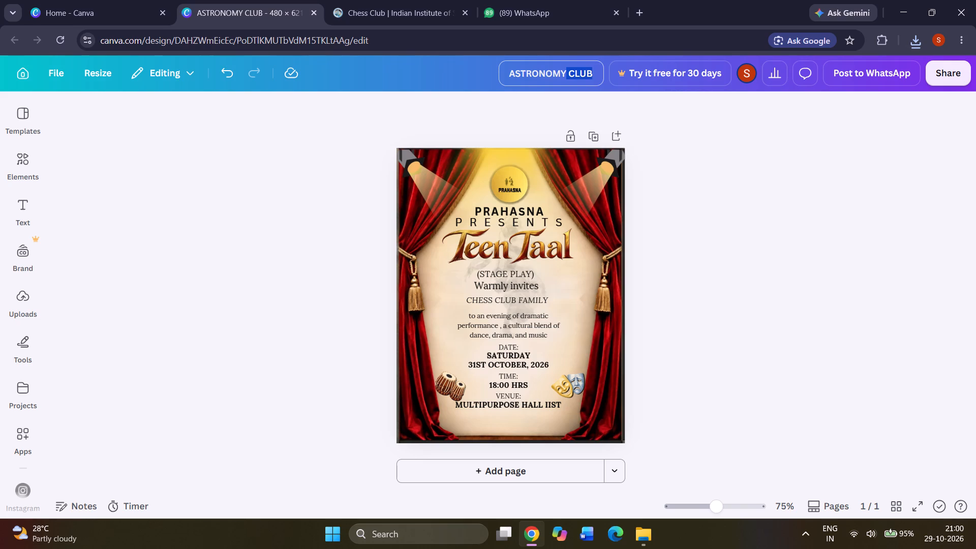
key(ctrl+v)
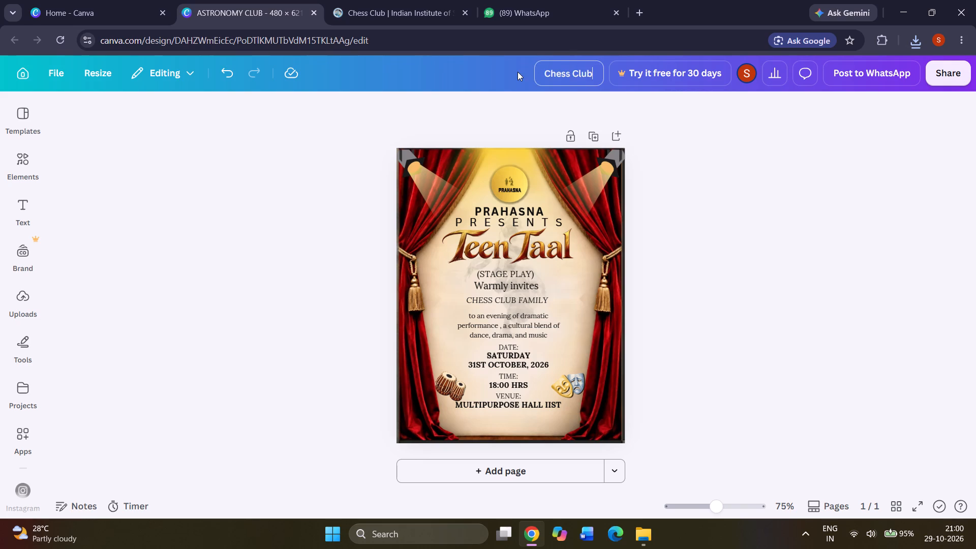
Open the sharing and export options for the renamed Chess Club invitation.
click(947, 69)
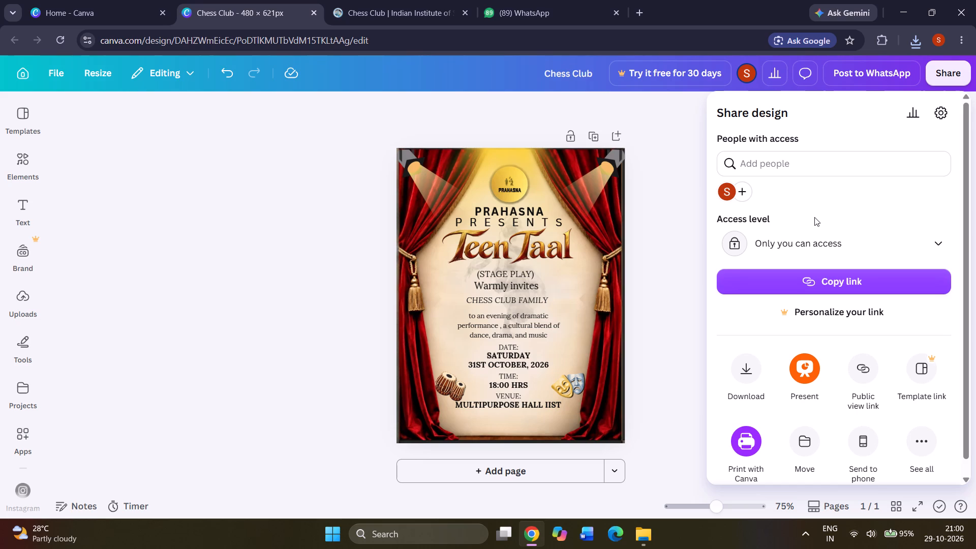
click(710, 138)
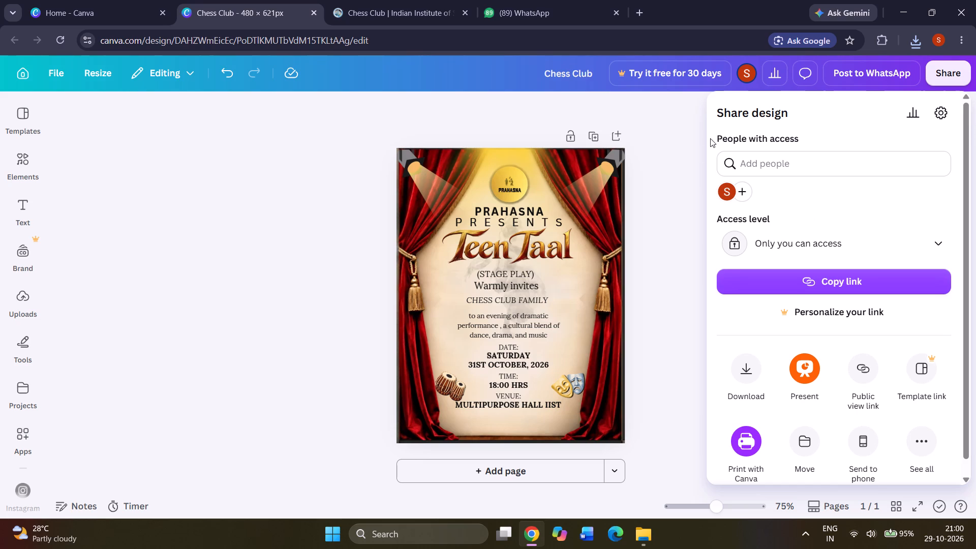
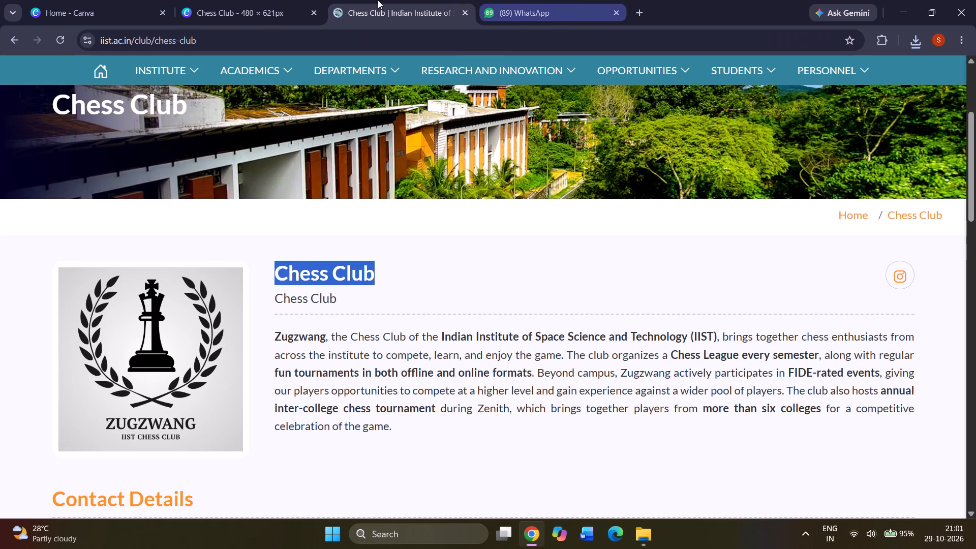
Switch to the Downloads folder in File Explorer to check the downloaded club invitation PNG files.
click(257, 0)
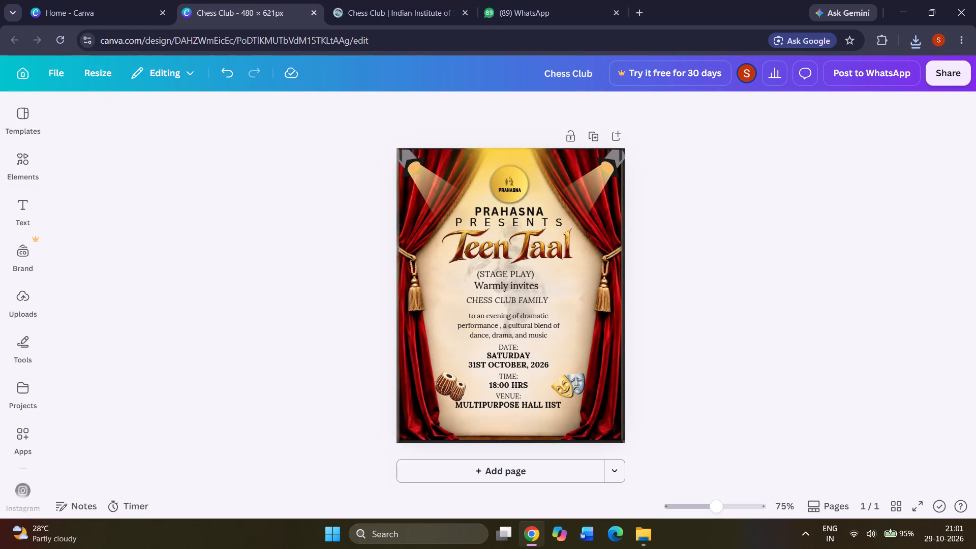
click(654, 543)
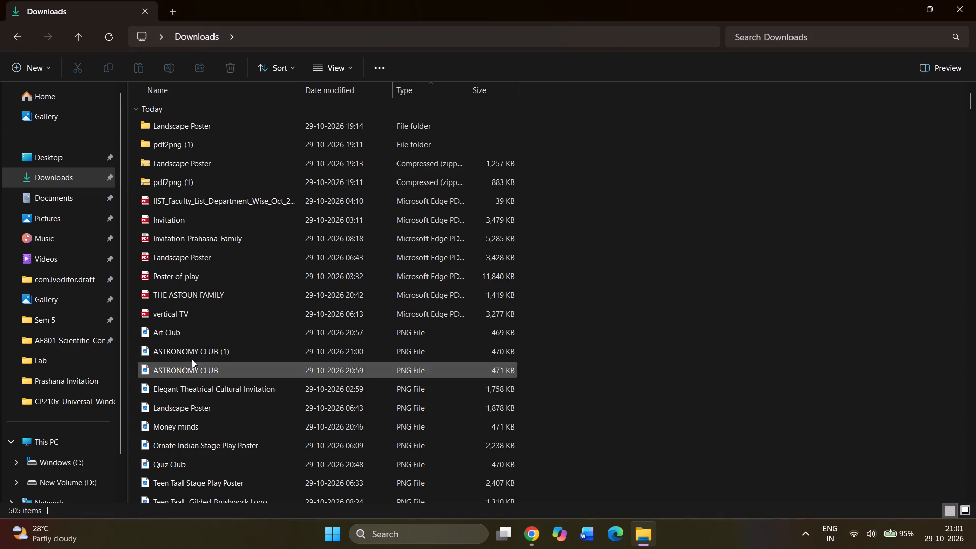
Refresh the Downloads folder and check it for the Chess Club invitation PNG.
scroll(182, 237, down, 3)
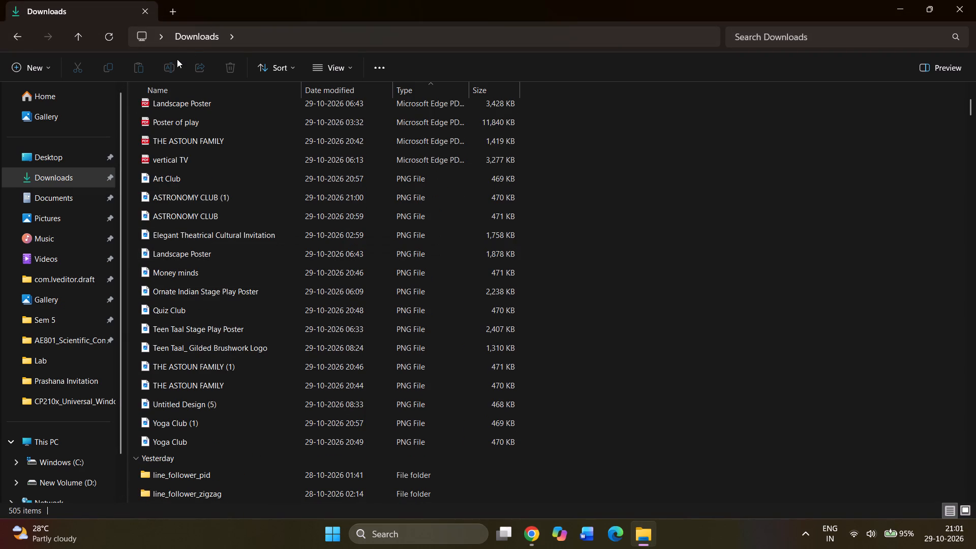
click(110, 39)
scroll(216, 180, down, 4)
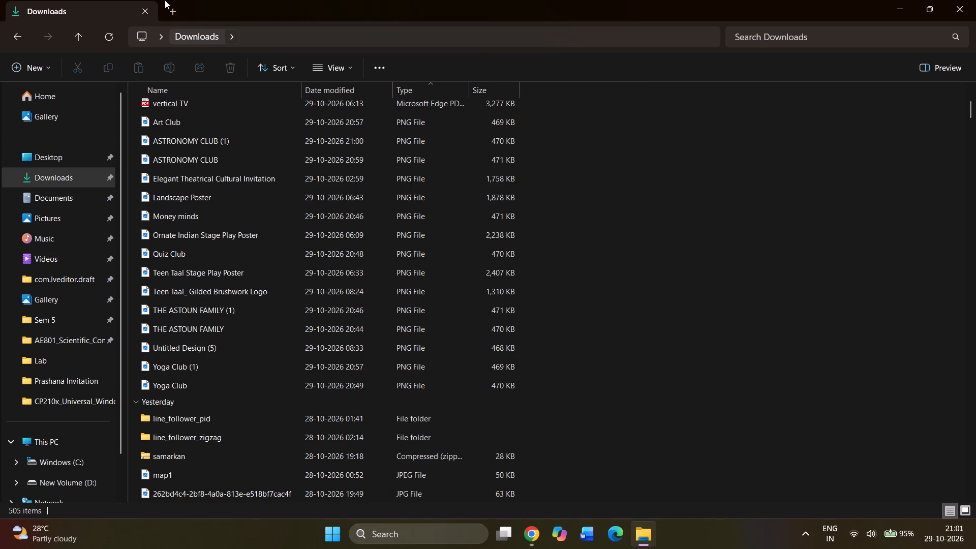
Switch back to Canva in Chrome and download the Chess Club invitation as a PNG with the suggested settings.
click(530, 539)
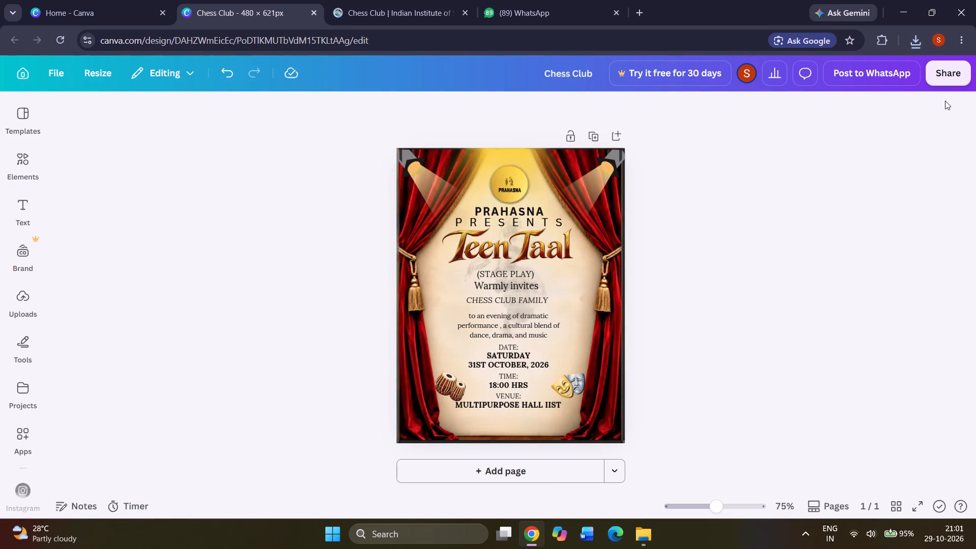
click(932, 73)
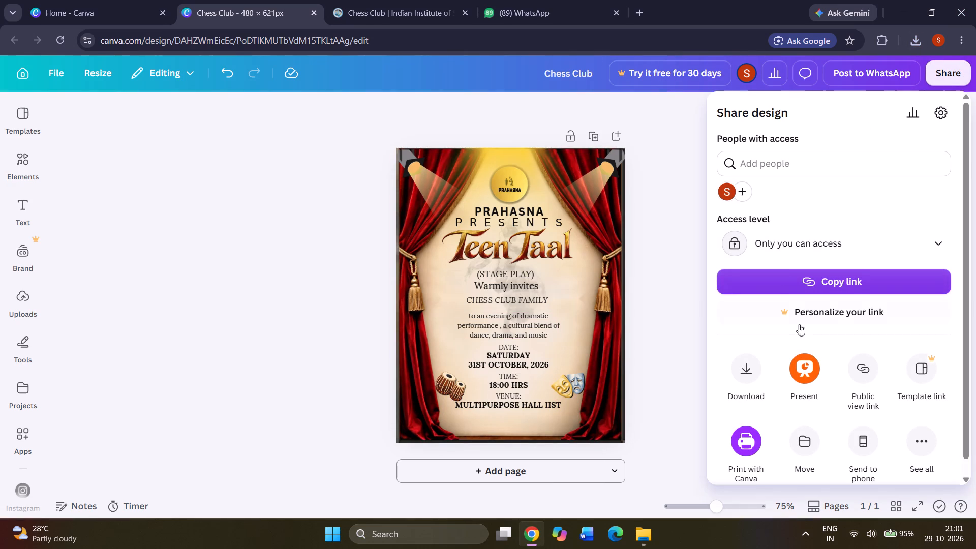
click(755, 370)
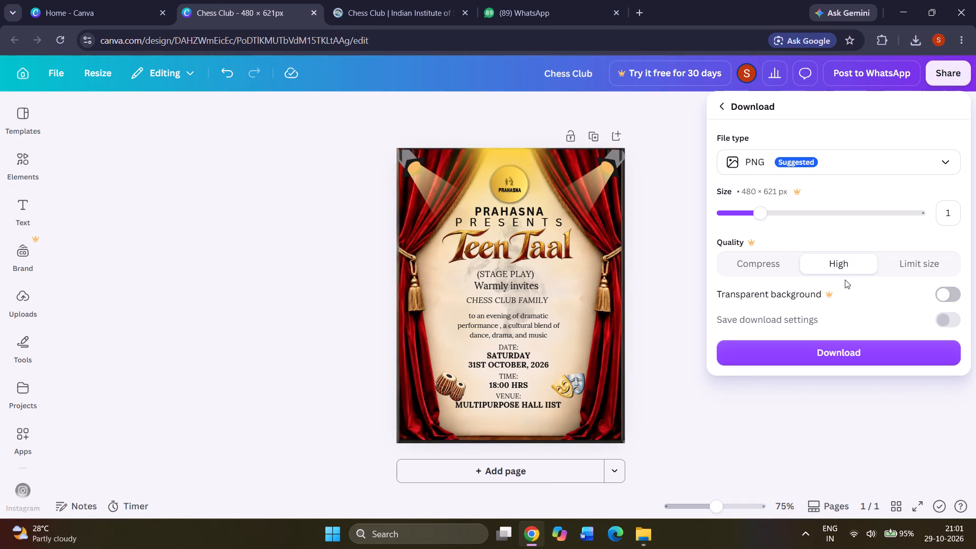
click(797, 352)
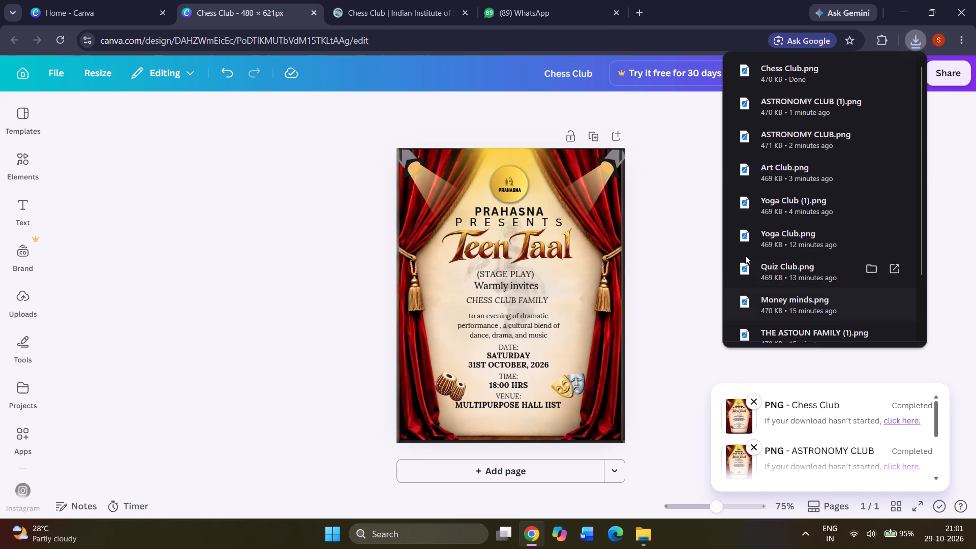
click(679, 108)
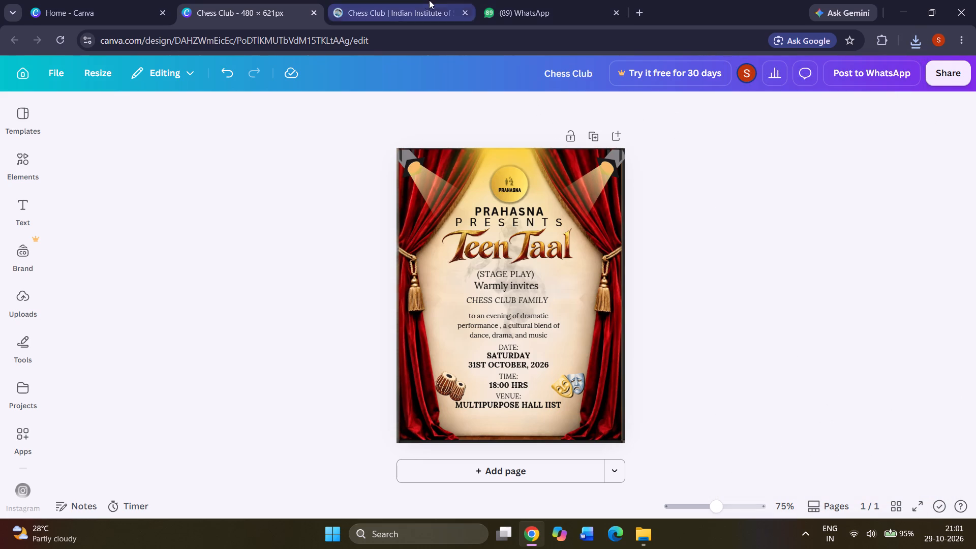
Open the Culinary Club - Ruchi page from the IIST Student Club listing.
click(402, 0)
click(10, 45)
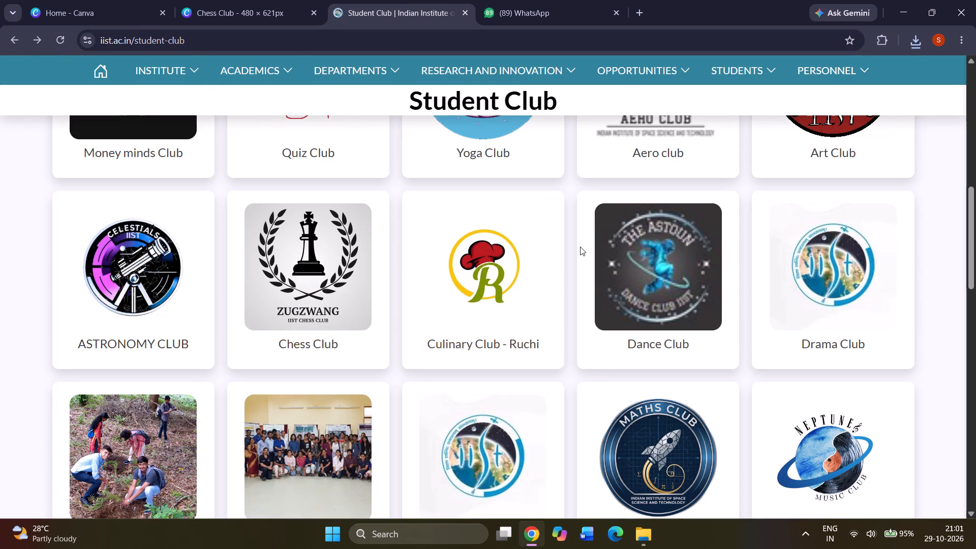
click(486, 341)
scroll(342, 442, down, 2)
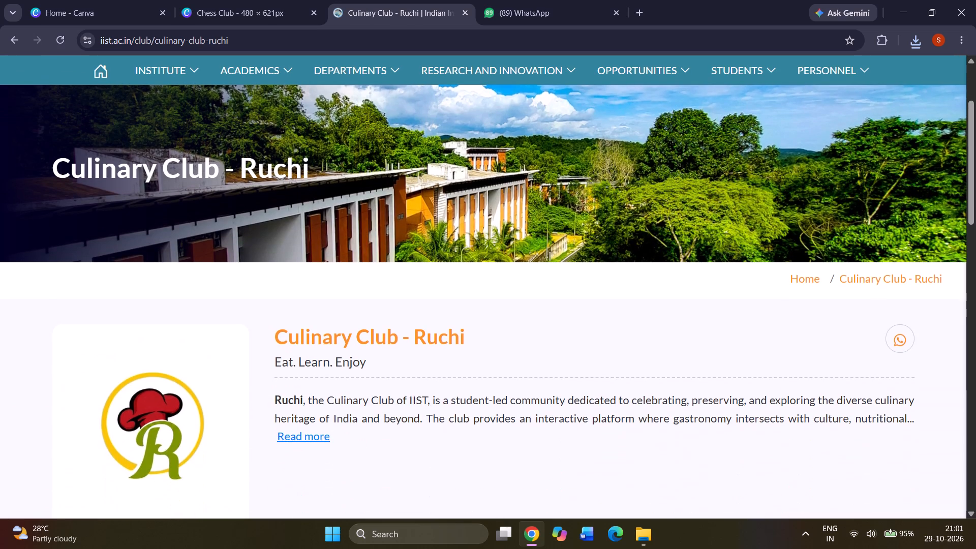
Change the invited club line on the invitation from CHESS CLUB FAMILY to CULINARY CLUB-RUCHI FAMILY.
drag(226, 1, 226, 6)
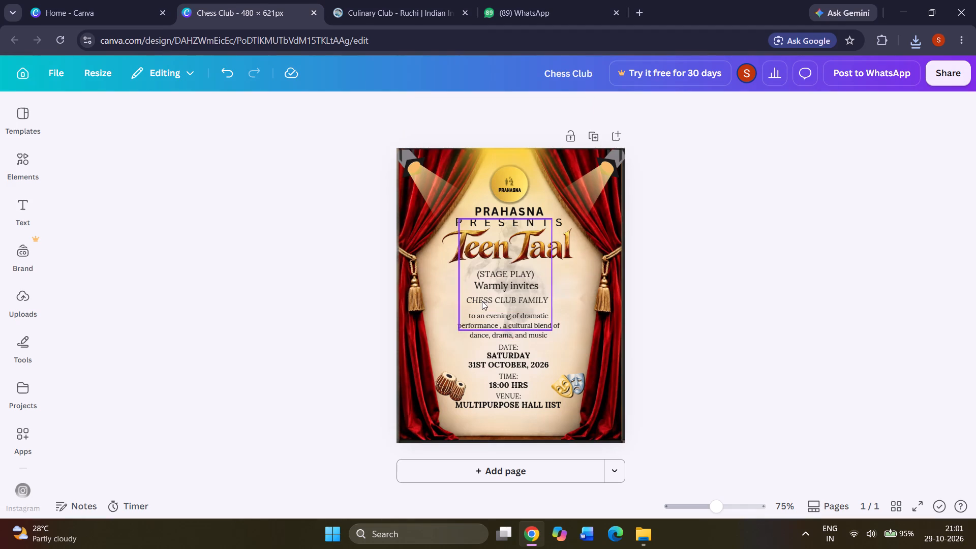
click(517, 298)
click(509, 297)
click(513, 297)
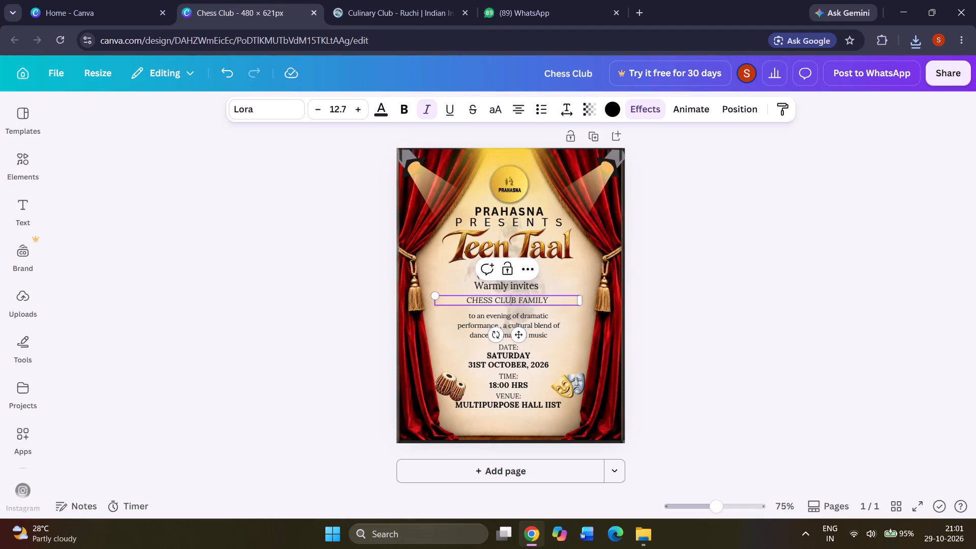
click(517, 300)
key(BackSpace)
key(BackSpace)
key(BackSpace)
key(BackSpace)
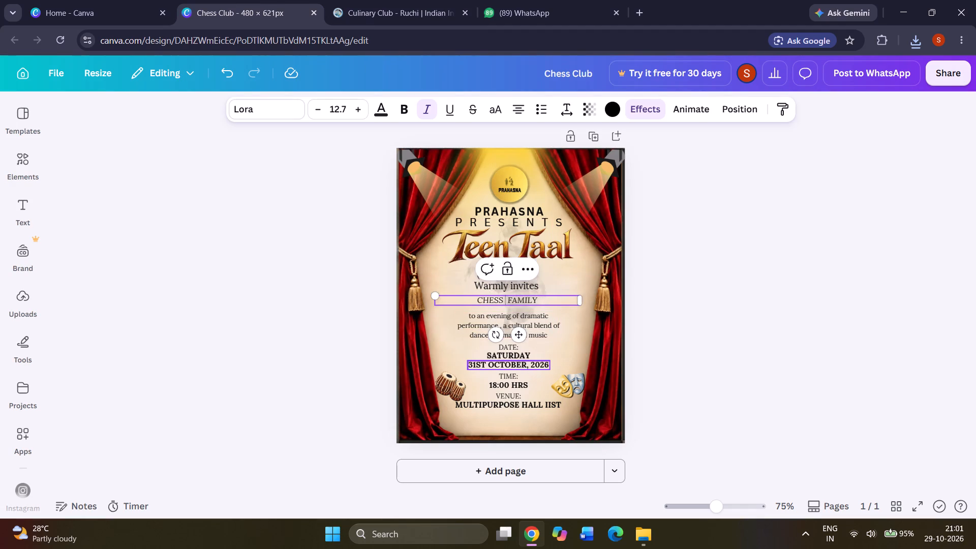
key(BackSpace)
key(BackSpace)
key(BackSpace)
key(BackSpace)
key(BackSpace)
text(ULI)
text(NARY)
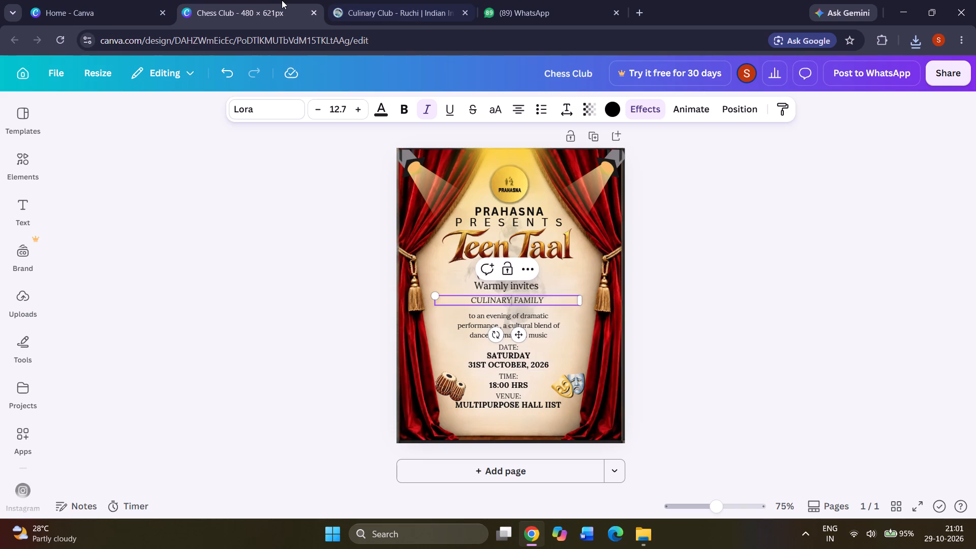
click(282, 0)
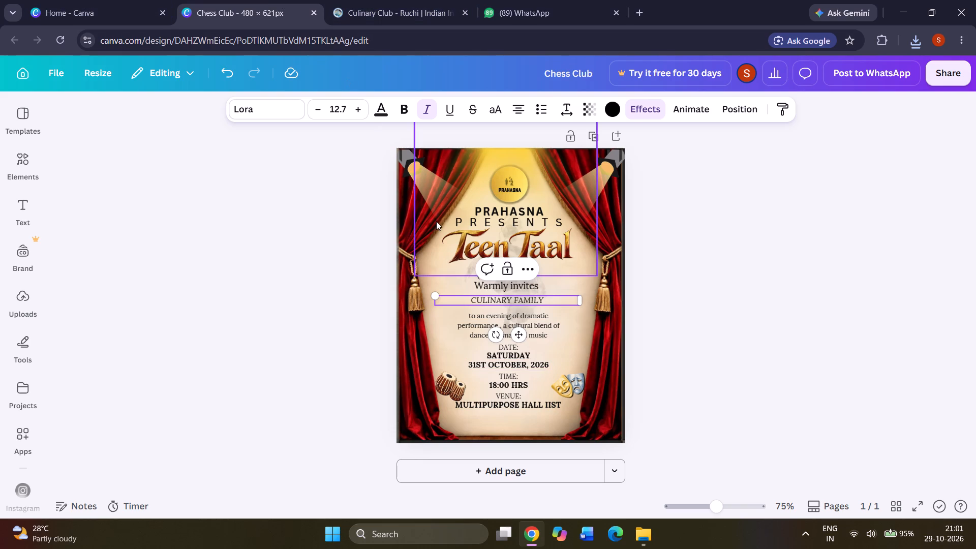
key(space)
text(CLUB)
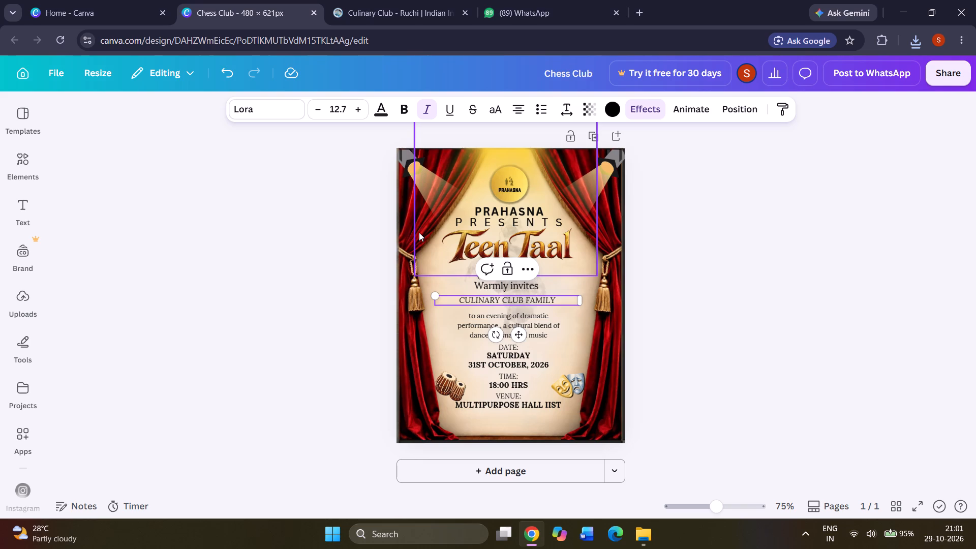
key(minus)
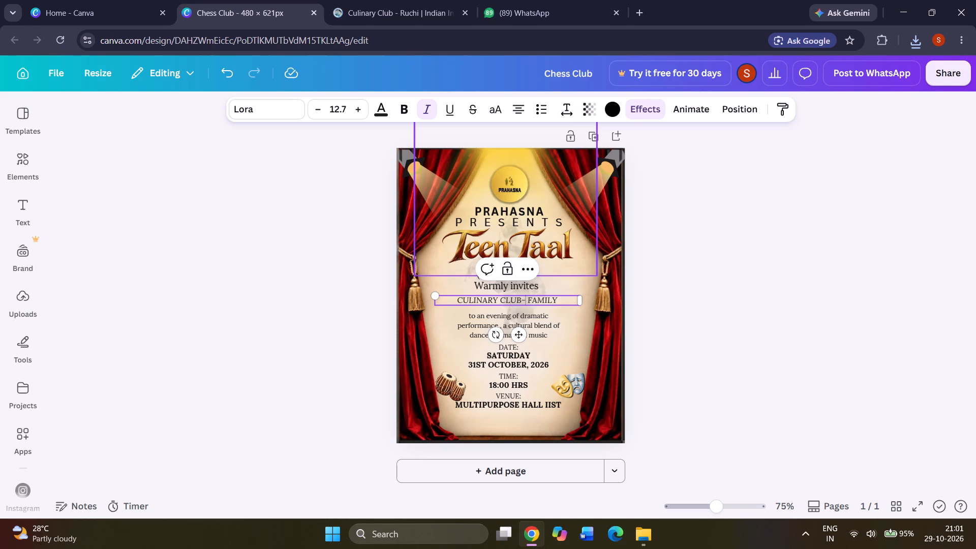
key(shift+r)
key(BackSpace)
text(RUCHI)
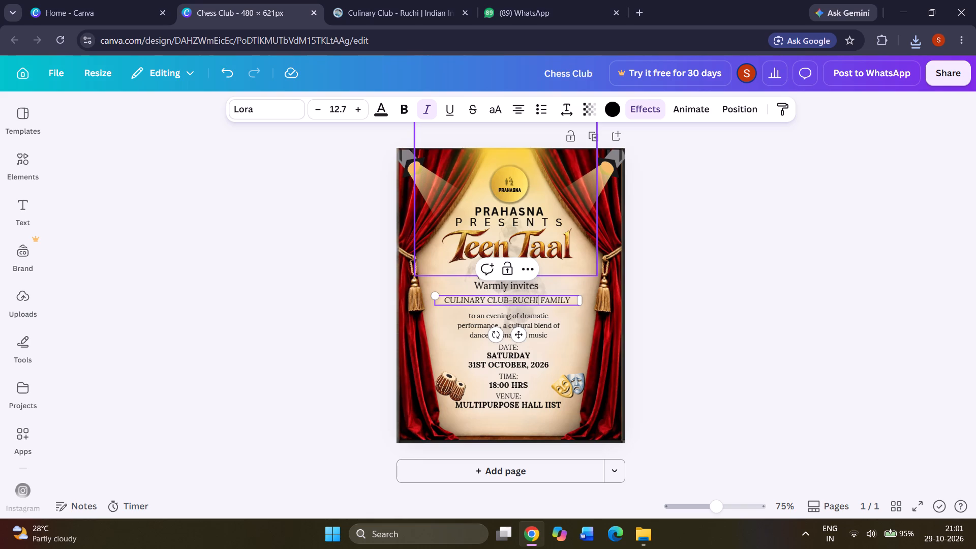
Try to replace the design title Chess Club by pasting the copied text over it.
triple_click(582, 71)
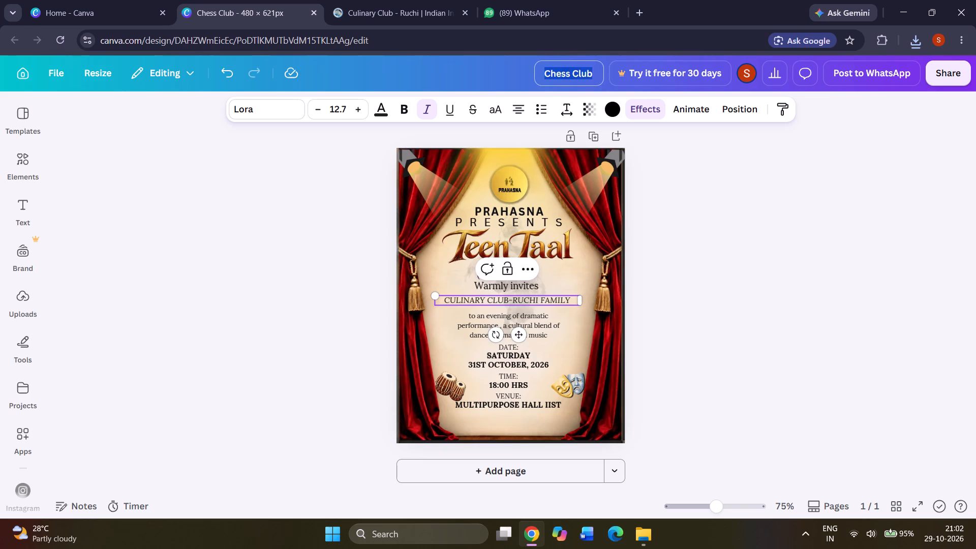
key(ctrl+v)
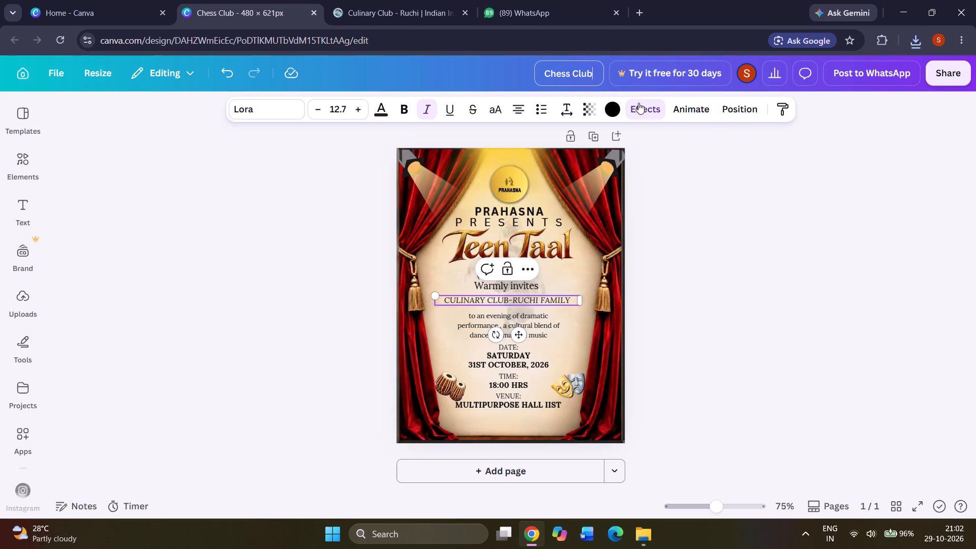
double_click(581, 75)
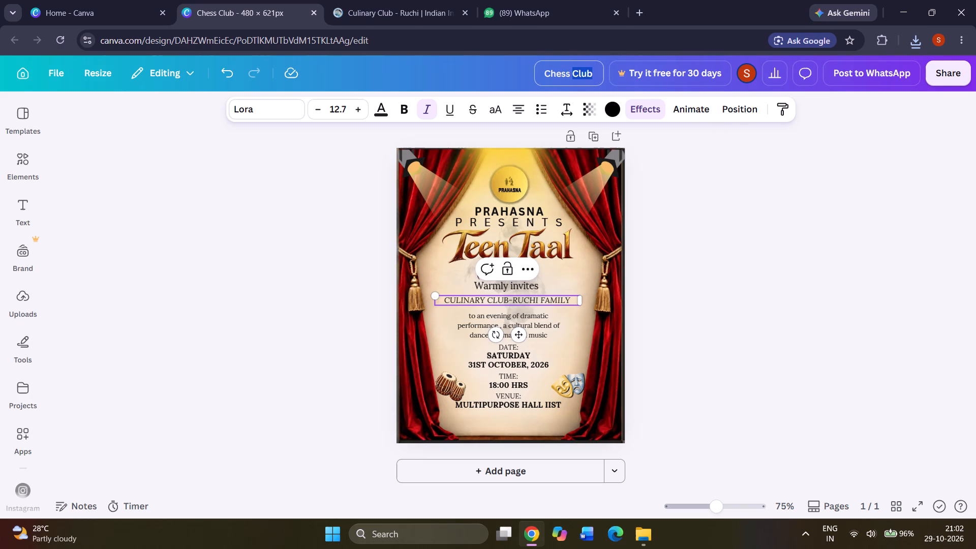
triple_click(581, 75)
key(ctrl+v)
Copy the club name heading from the IIST club page and rename the design as Culinary Club - Ruchi.
click(430, 0)
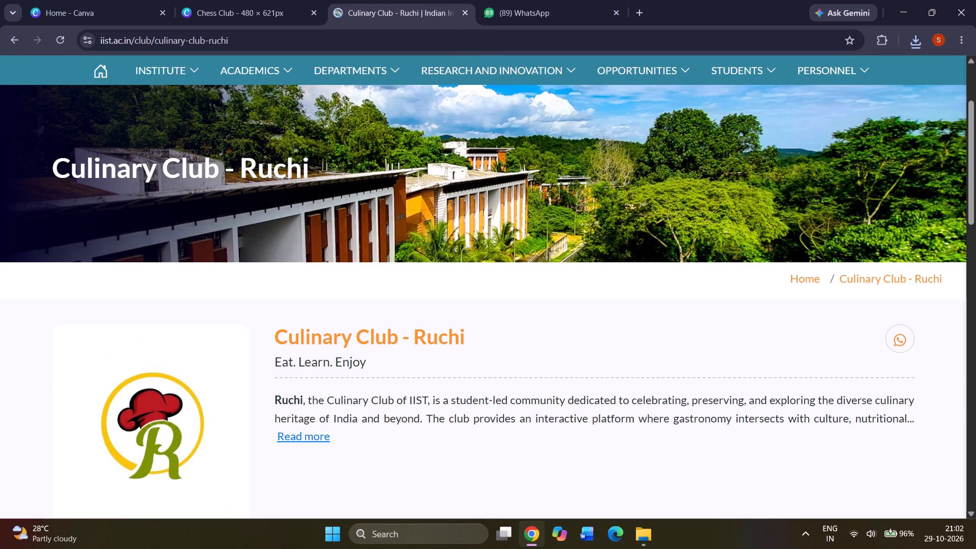
drag(275, 338, 483, 340)
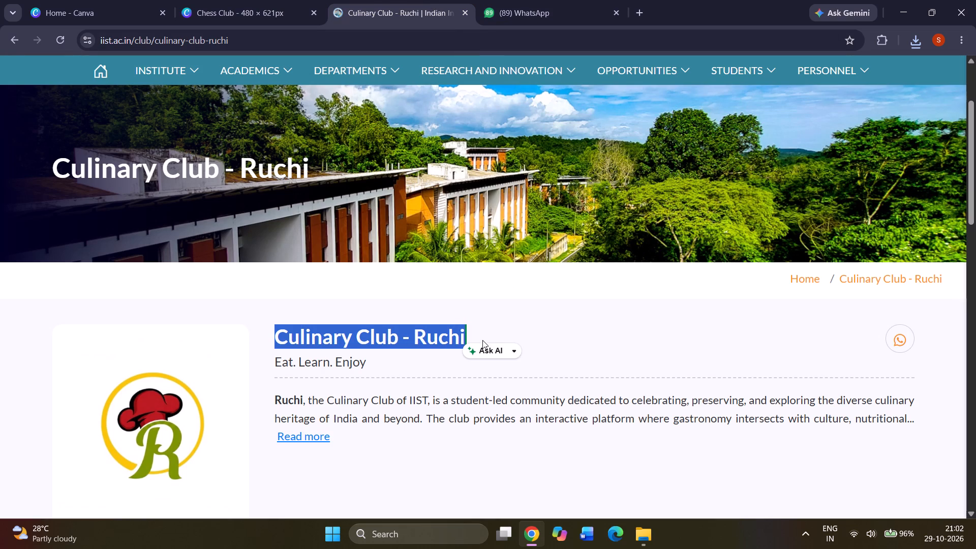
key(ctrl+c)
click(238, 0)
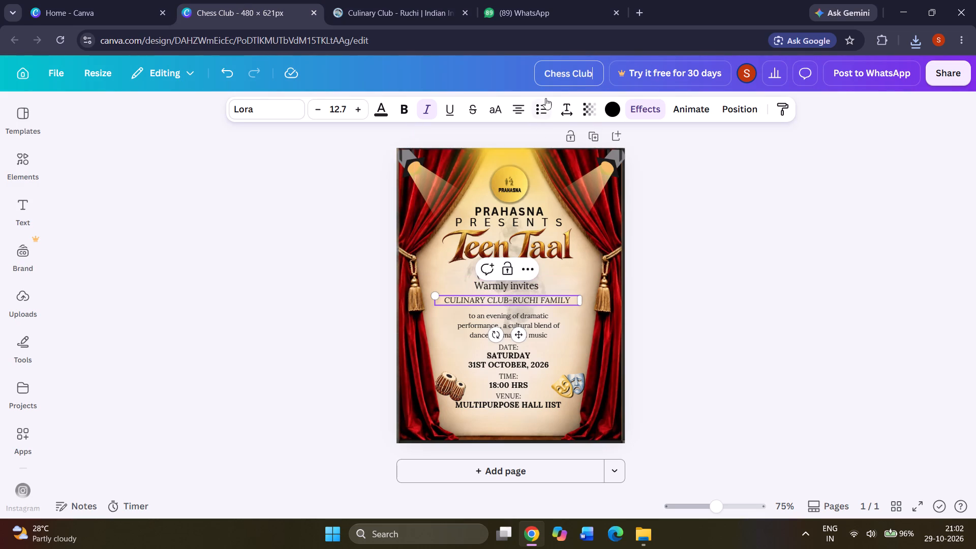
triple_click(565, 74)
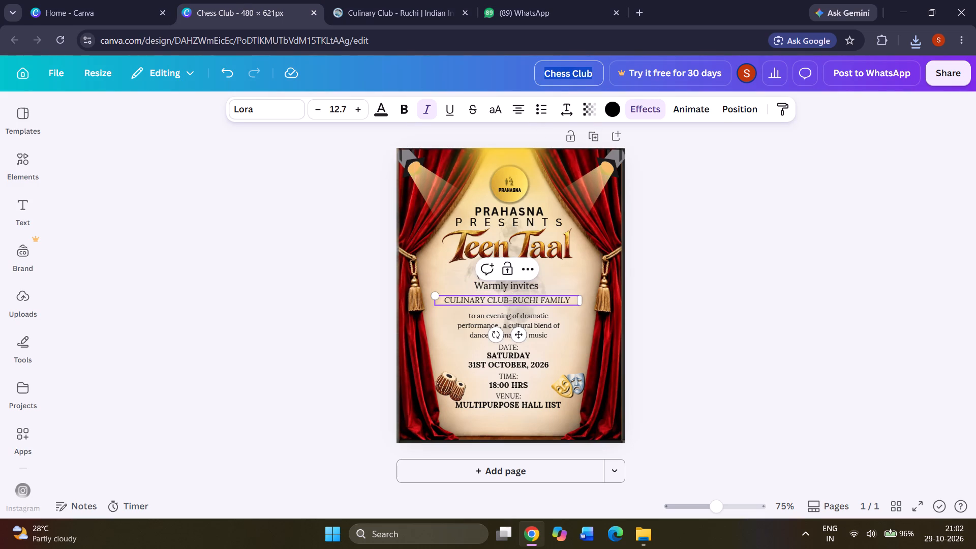
key(ctrl+v)
Download the Culinary Club - Ruchi invitation as a PNG, keeping the suggested size and quality settings.
click(963, 74)
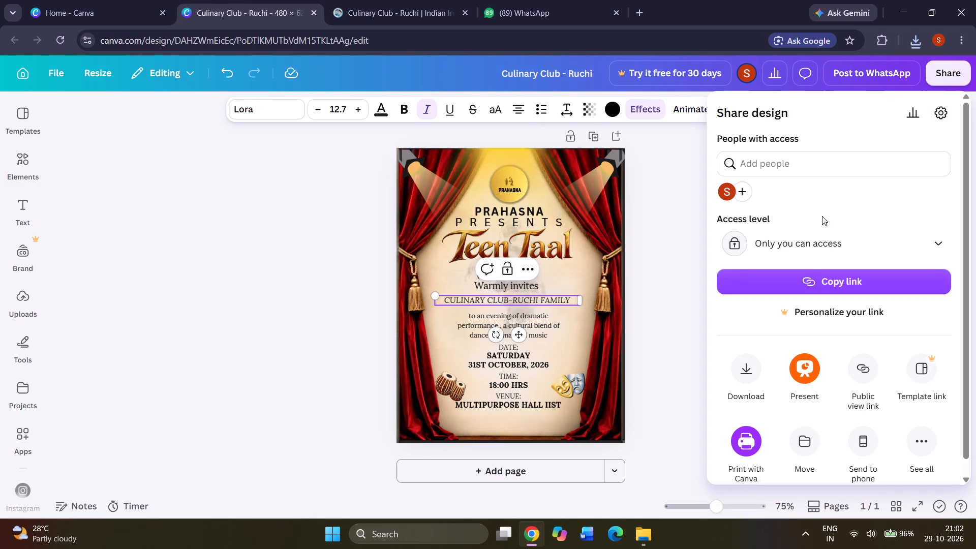
click(747, 370)
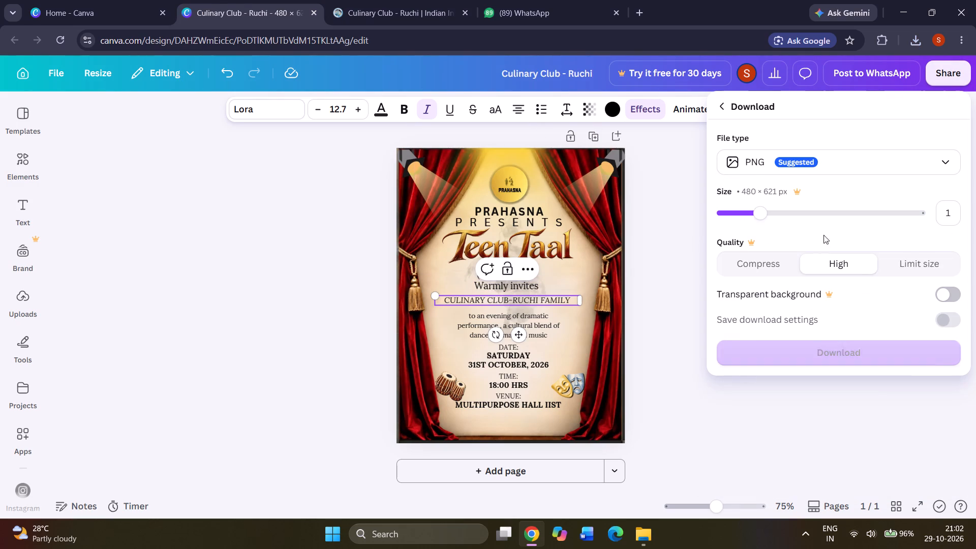
click(818, 350)
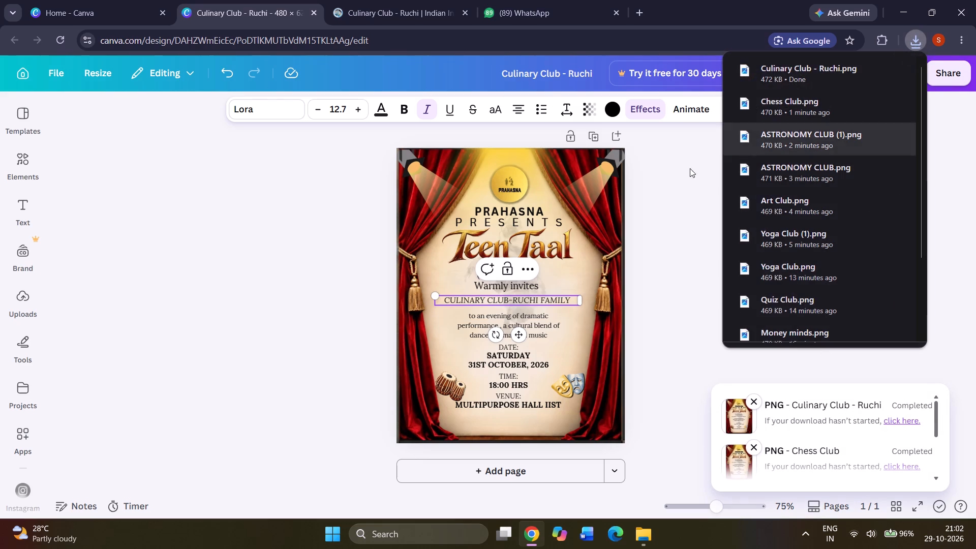
click(205, 193)
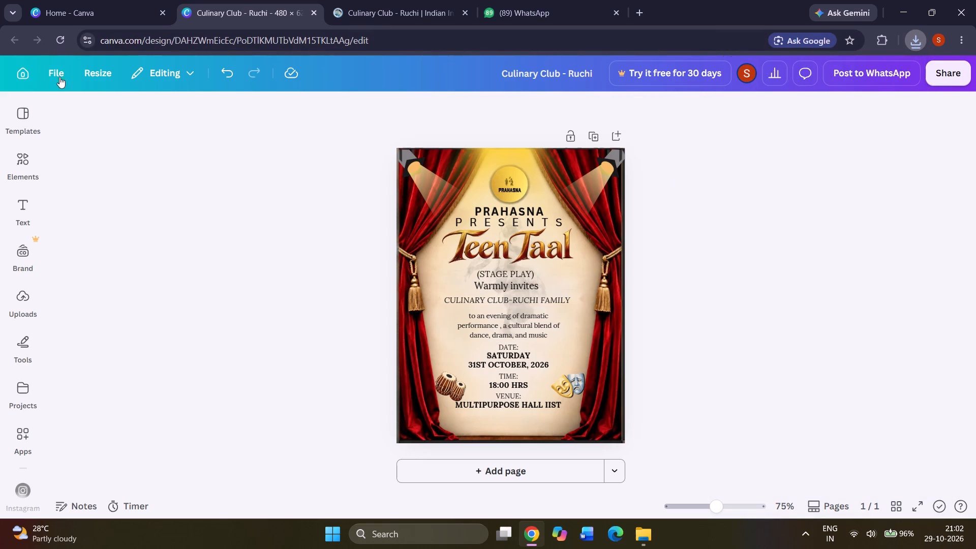
Return to the IIST club website to look up the next club.
click(369, 0)
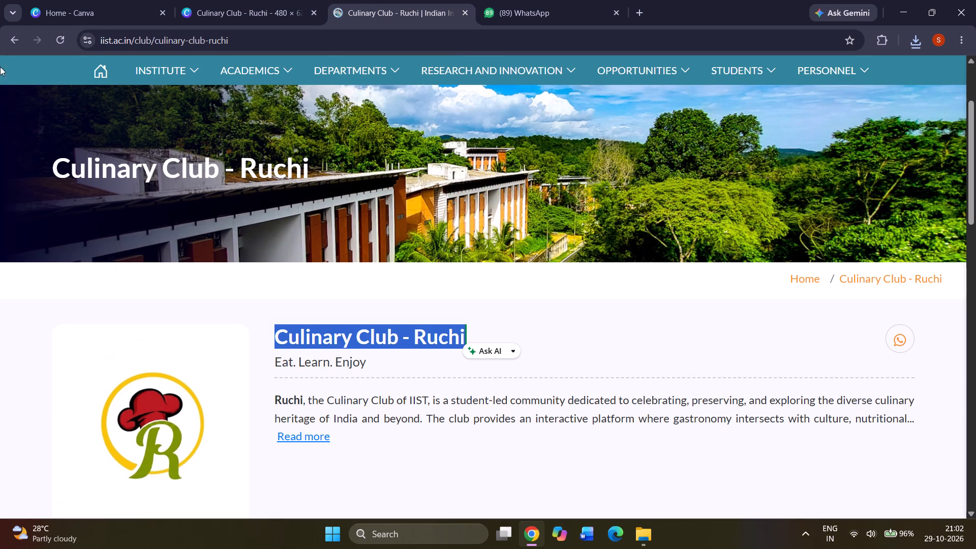
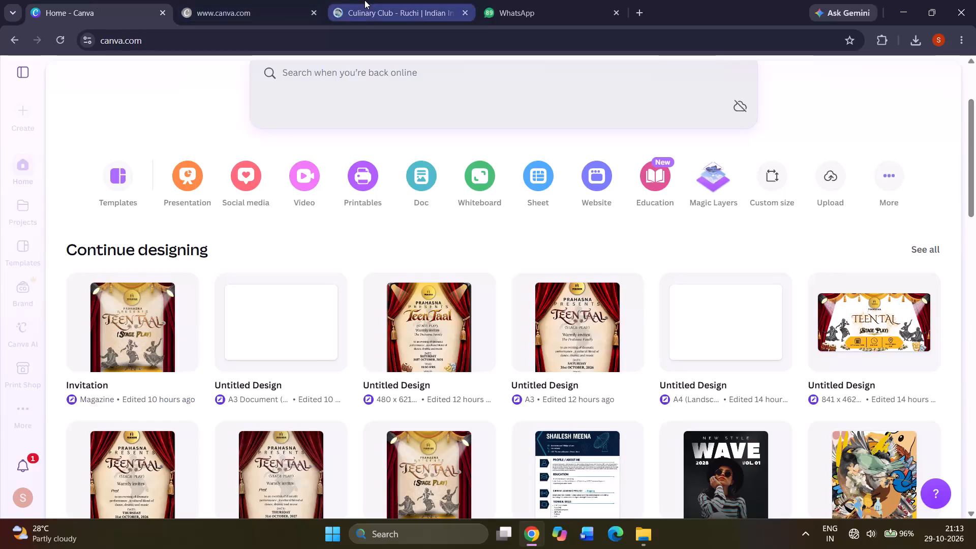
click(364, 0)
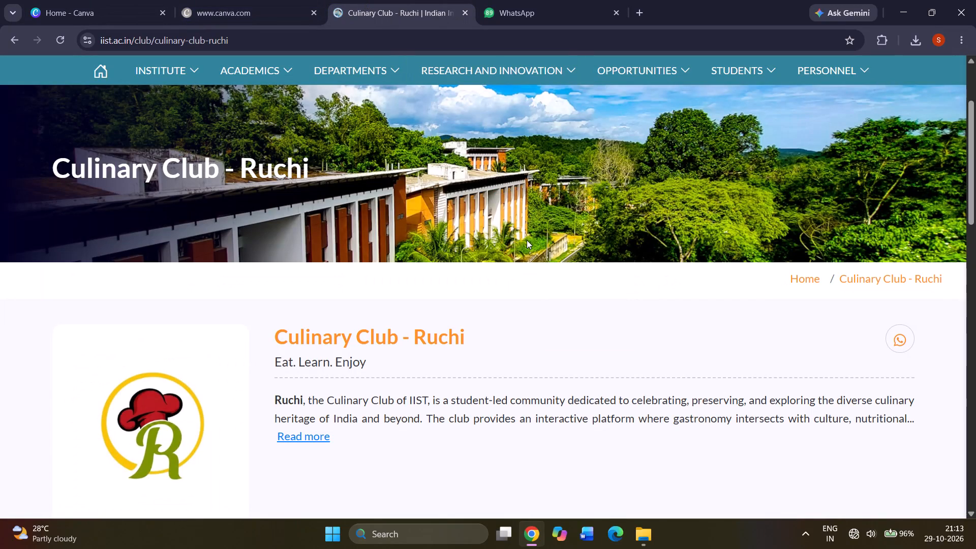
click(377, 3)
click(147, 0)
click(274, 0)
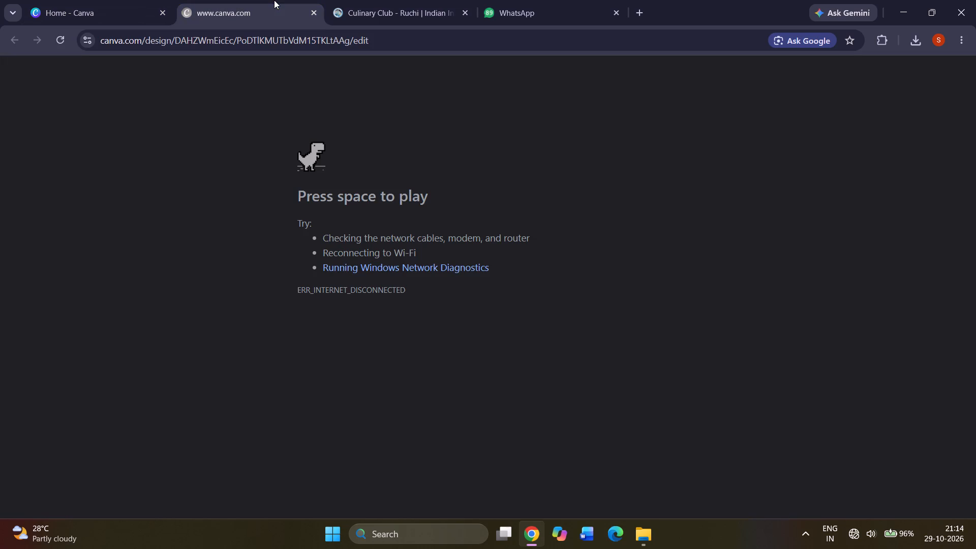
Open the list of available Wi-Fi networks in the Windows quick settings to restore the internet connection.
click(858, 547)
click(802, 296)
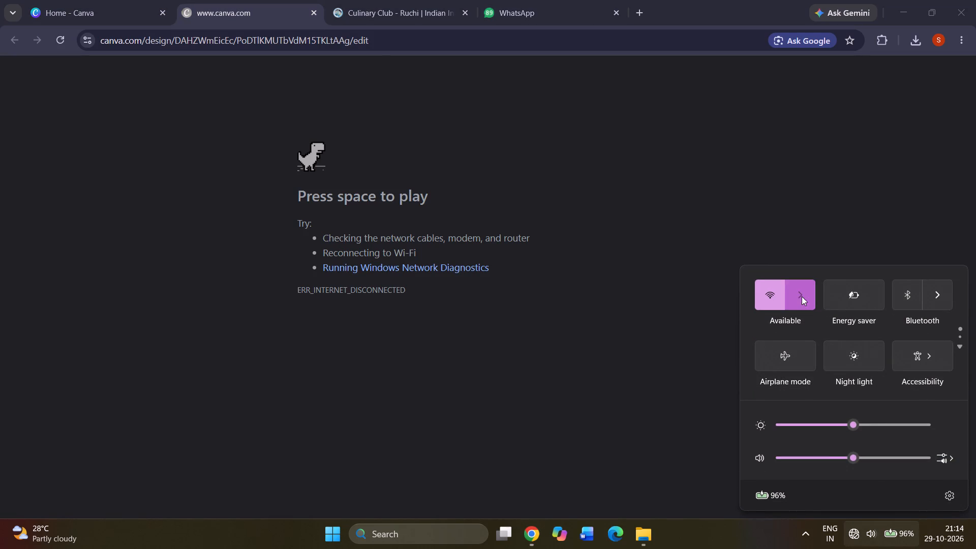
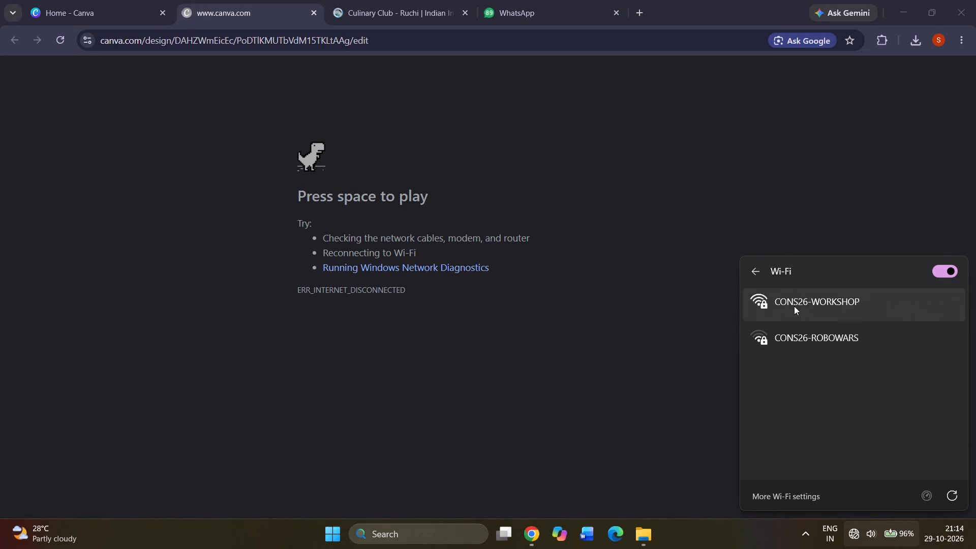
Refresh the available Wi-Fi networks and connect to the open network POCO X7 2.
click(952, 497)
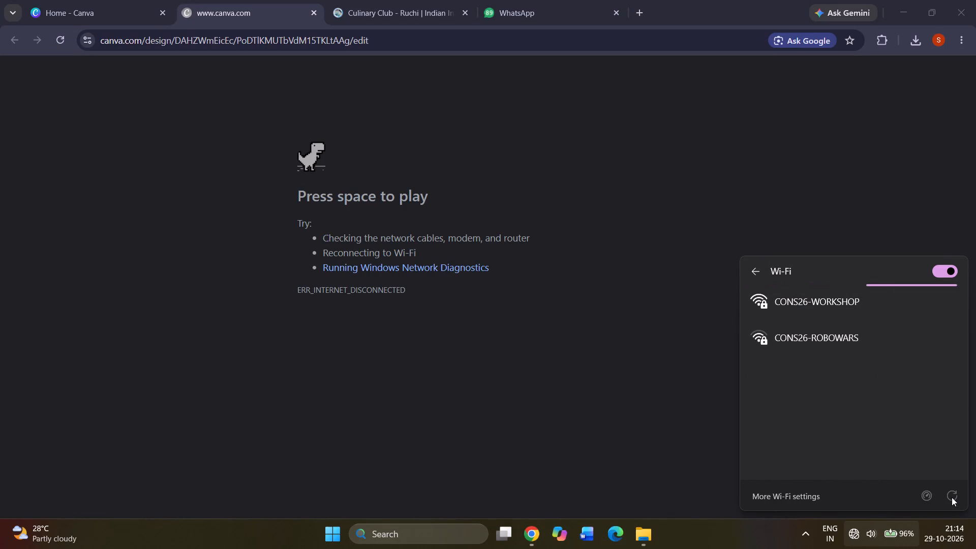
click(952, 497)
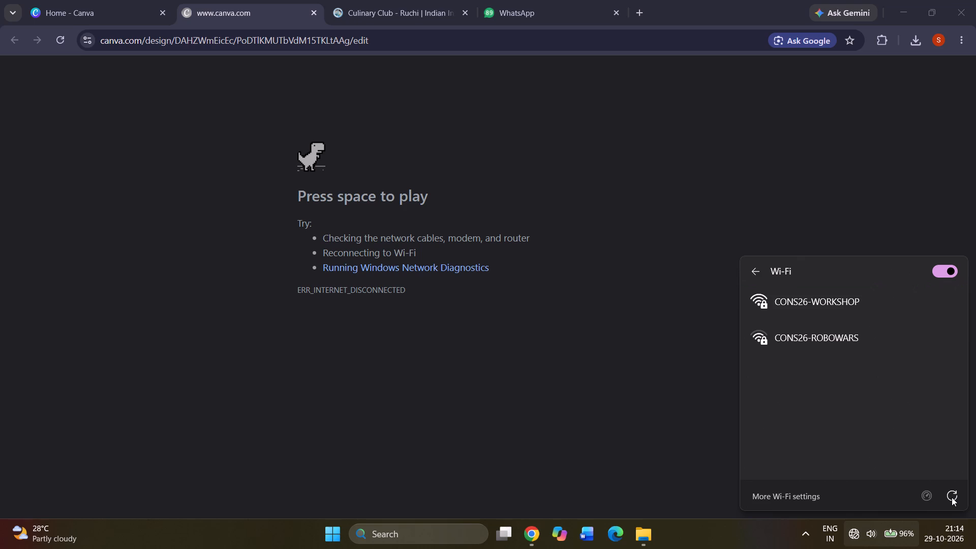
triple_click(950, 495)
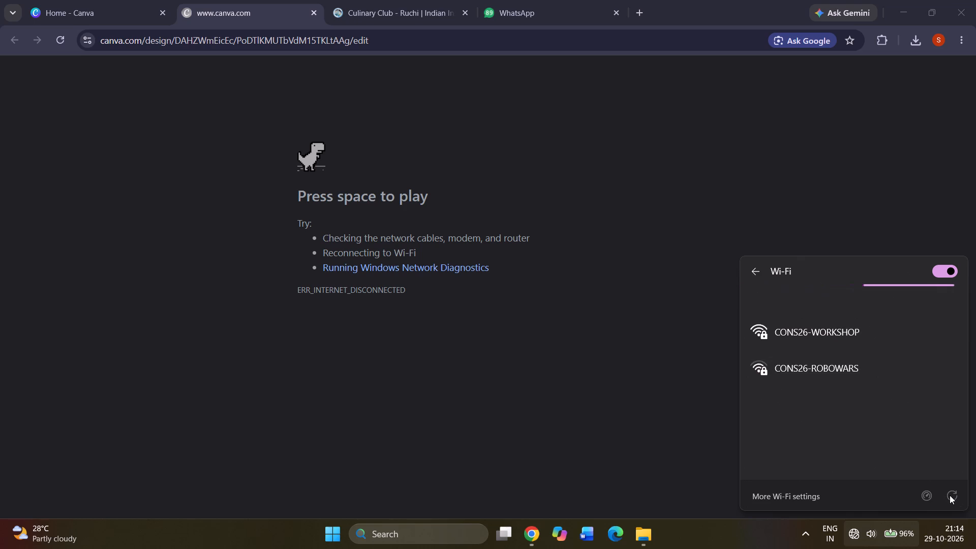
click(890, 315)
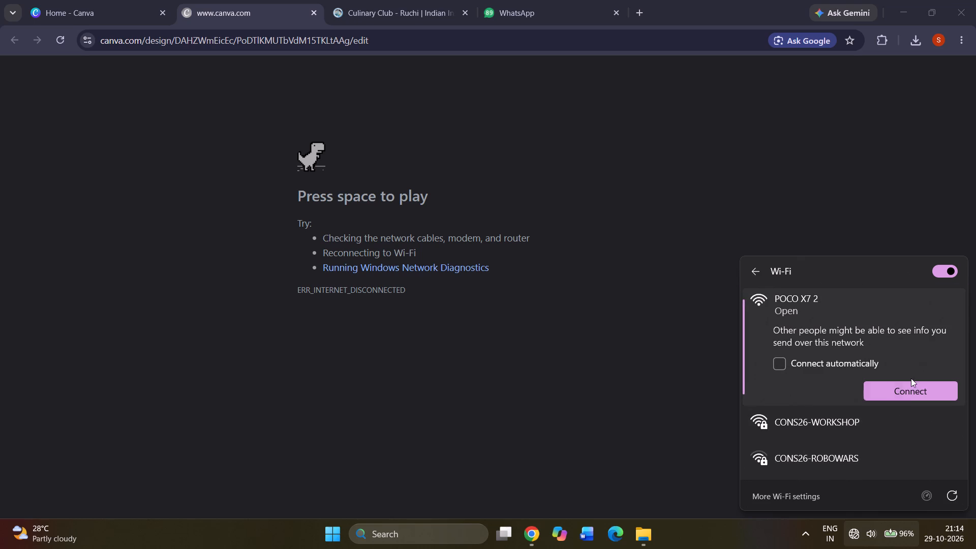
click(904, 396)
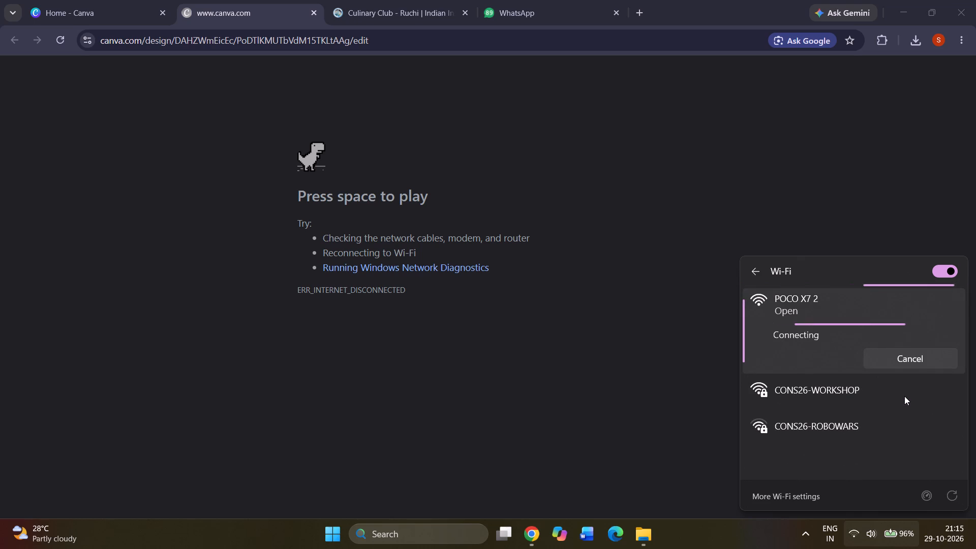
click(860, 212)
Check the Culinary Club - Ruchi page on the IIST website and return to the invitation design in Canva.
click(381, 0)
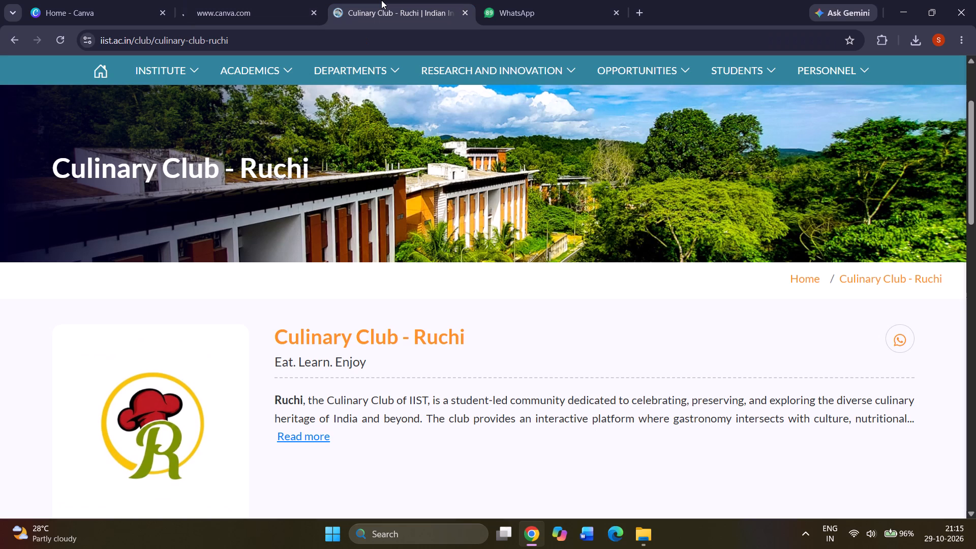
click(242, 0)
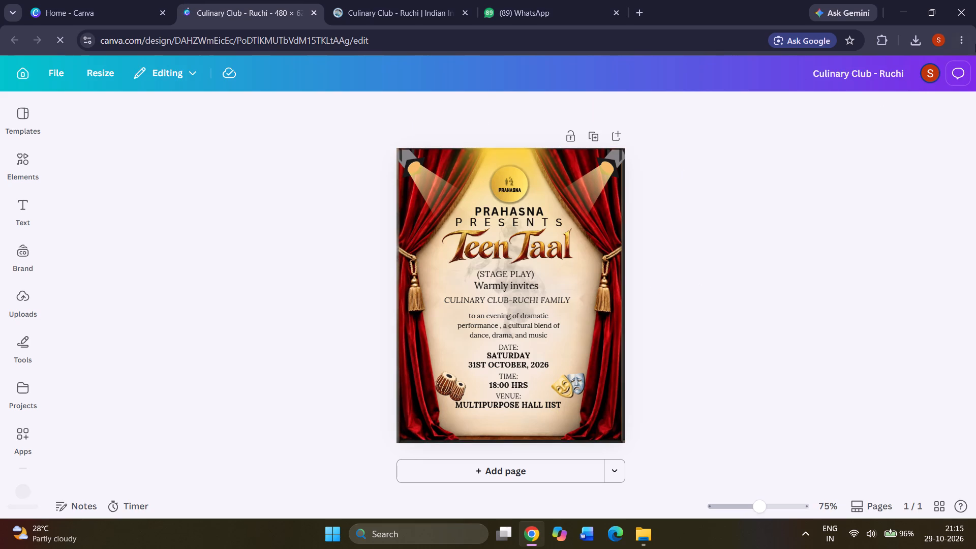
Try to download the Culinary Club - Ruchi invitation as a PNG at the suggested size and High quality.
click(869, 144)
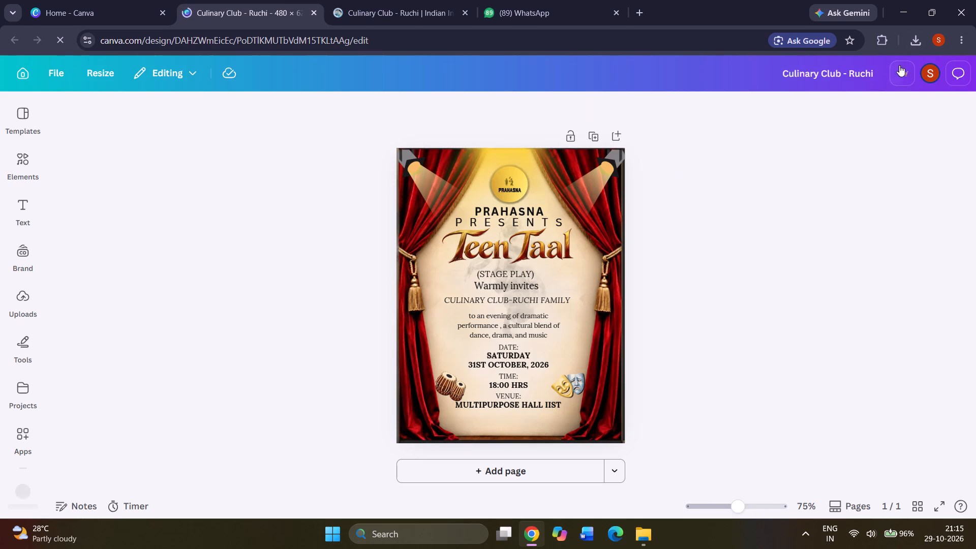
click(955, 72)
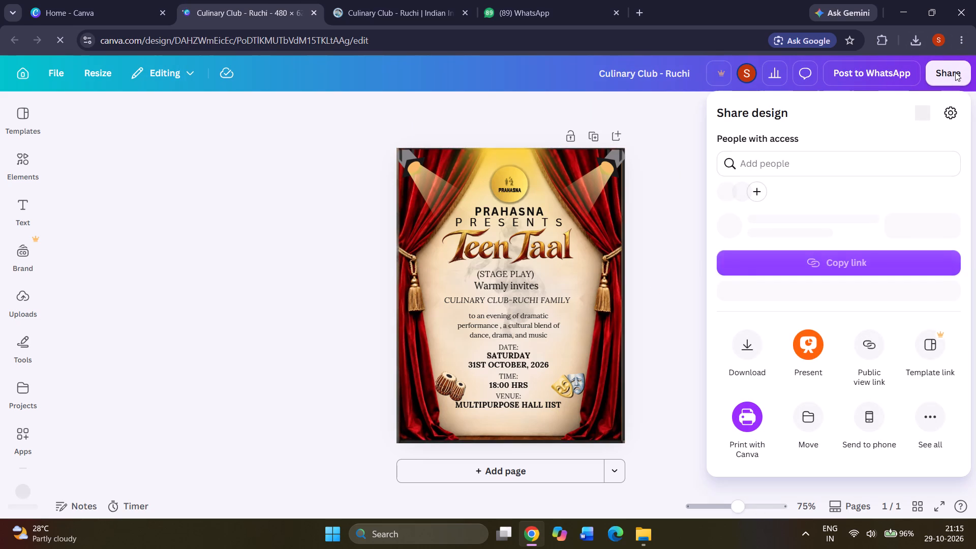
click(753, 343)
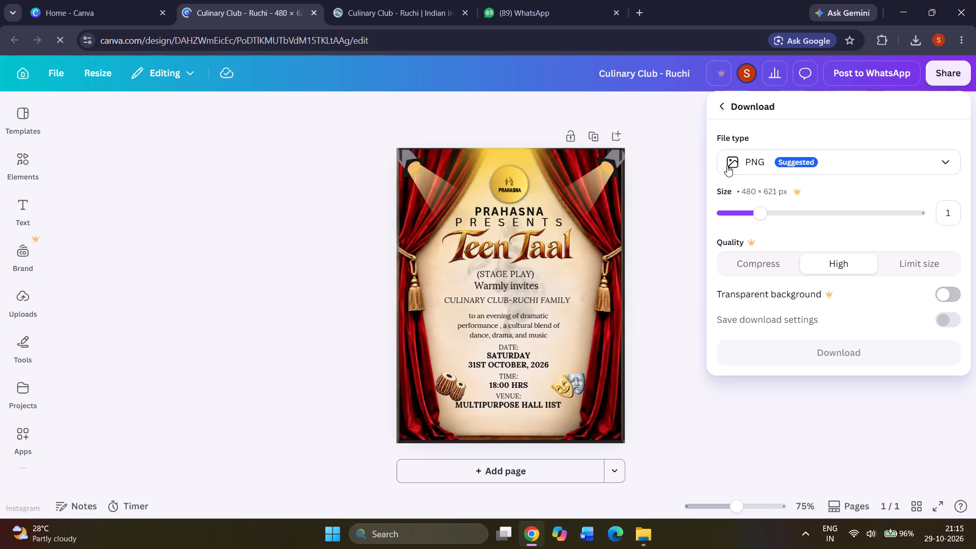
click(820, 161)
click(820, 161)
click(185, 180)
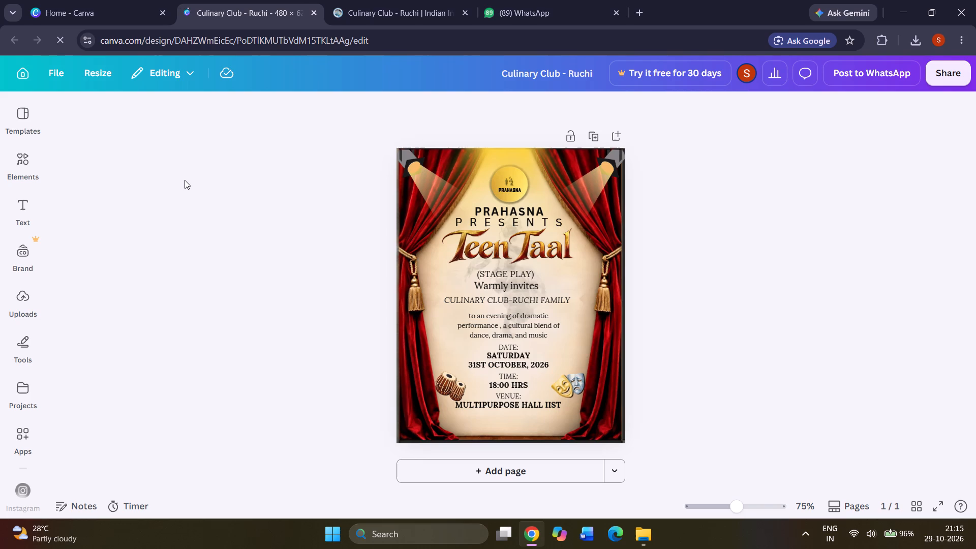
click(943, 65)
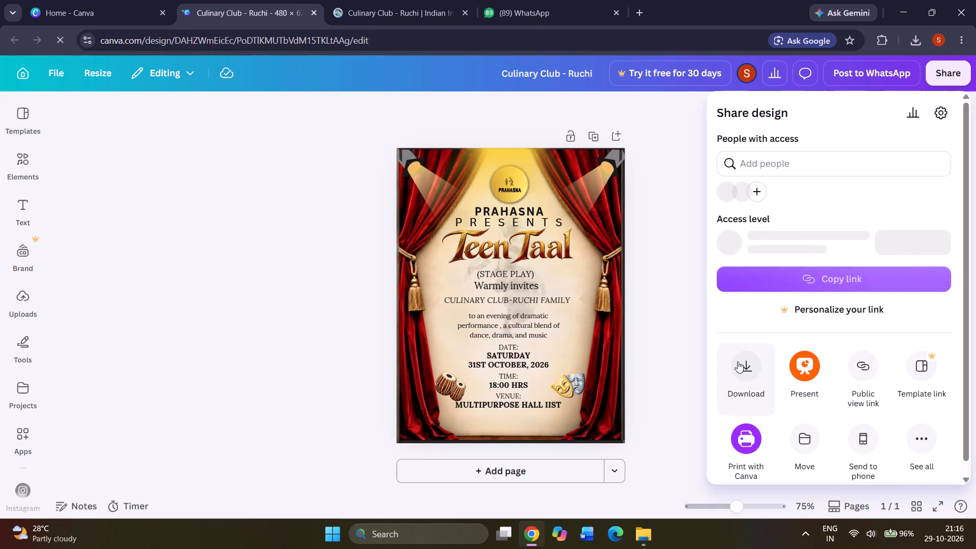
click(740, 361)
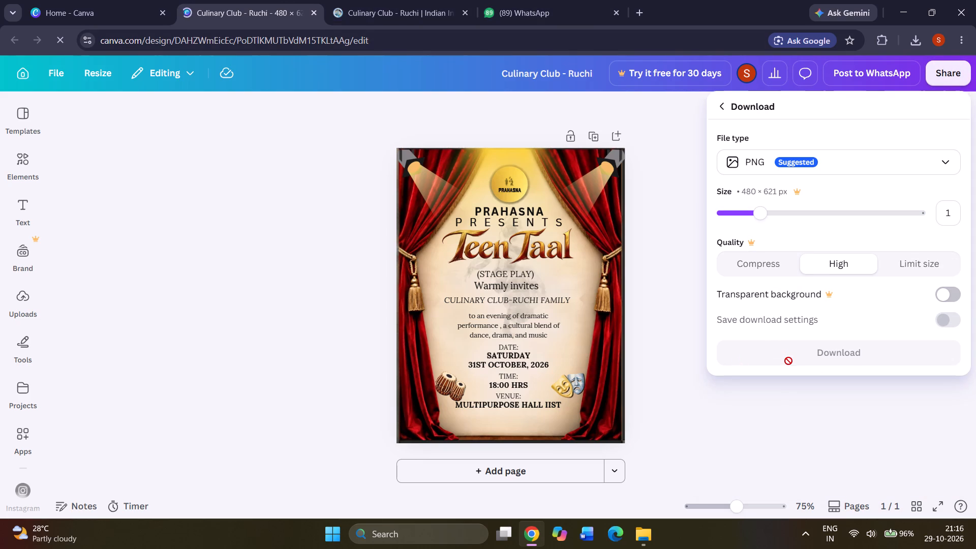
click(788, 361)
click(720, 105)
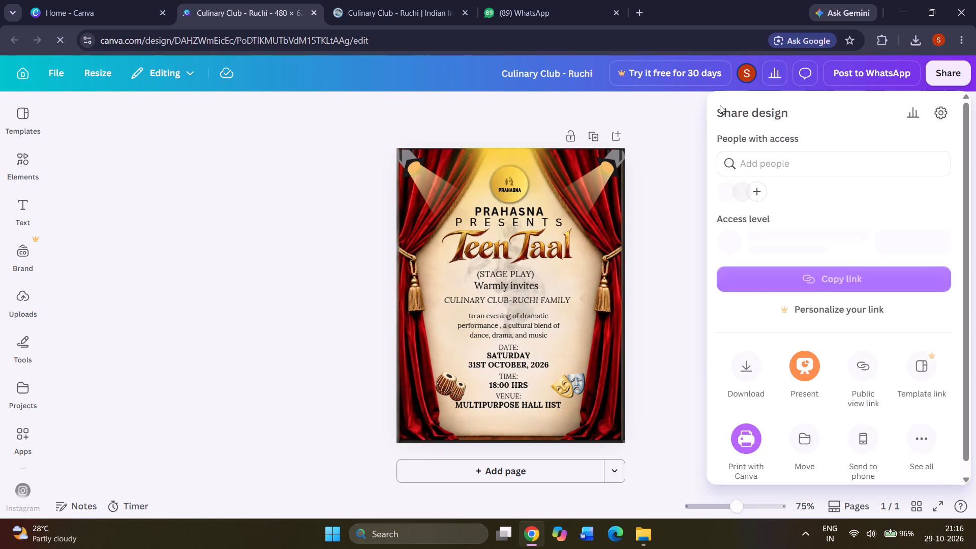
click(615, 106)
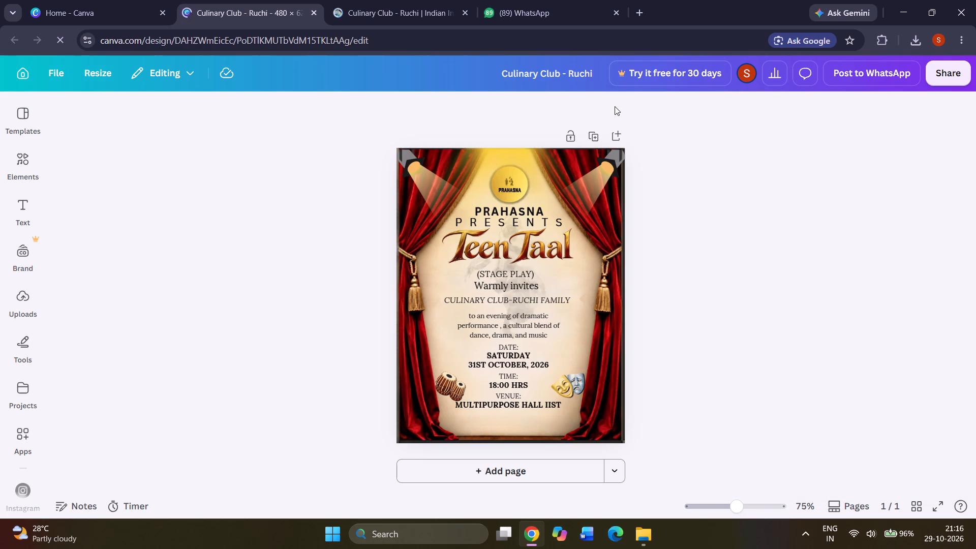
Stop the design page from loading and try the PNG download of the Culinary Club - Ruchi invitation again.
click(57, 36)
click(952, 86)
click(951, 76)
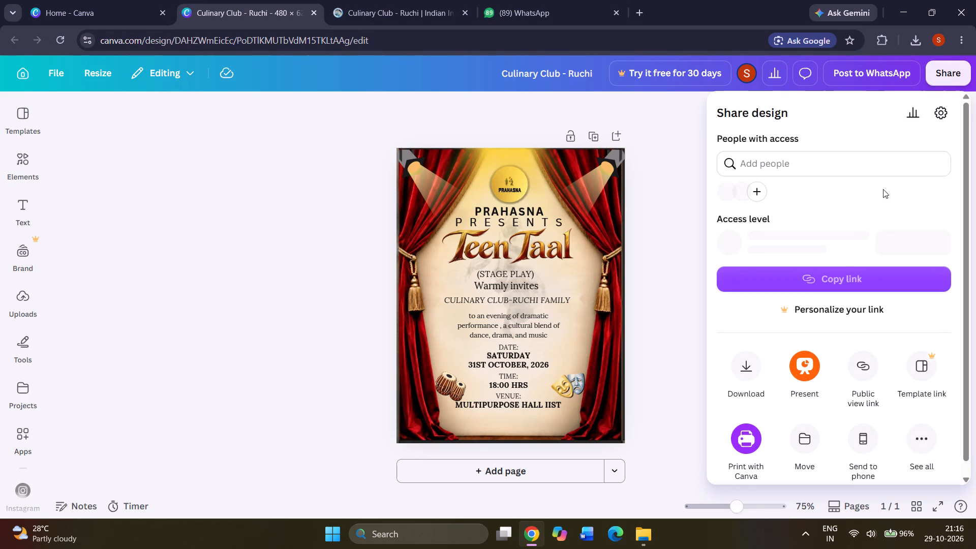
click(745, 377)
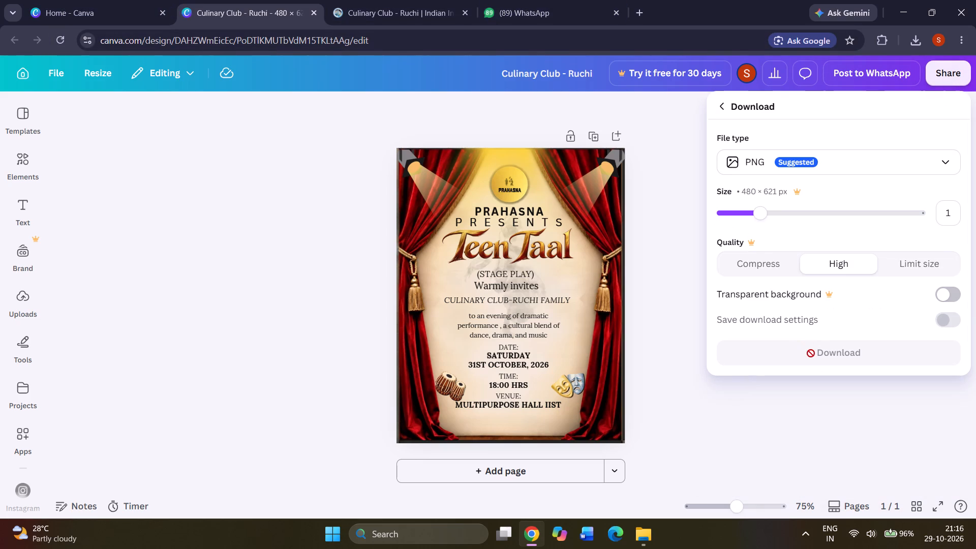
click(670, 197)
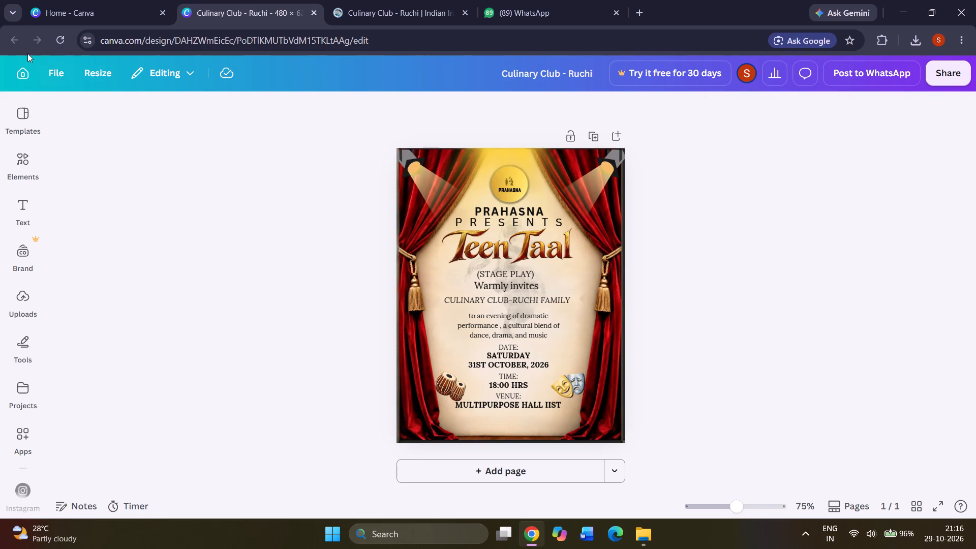
Reload the Culinary Club - Ruchi design page.
click(65, 43)
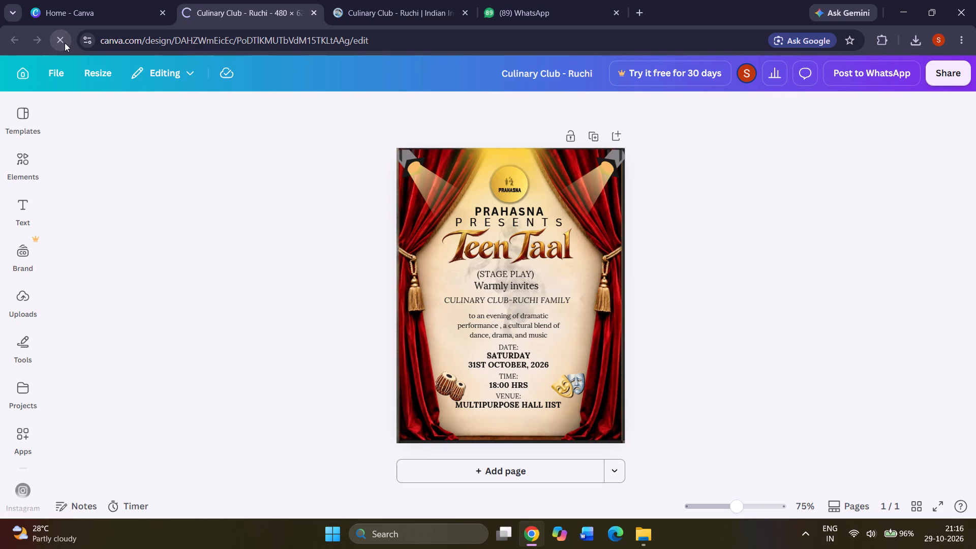
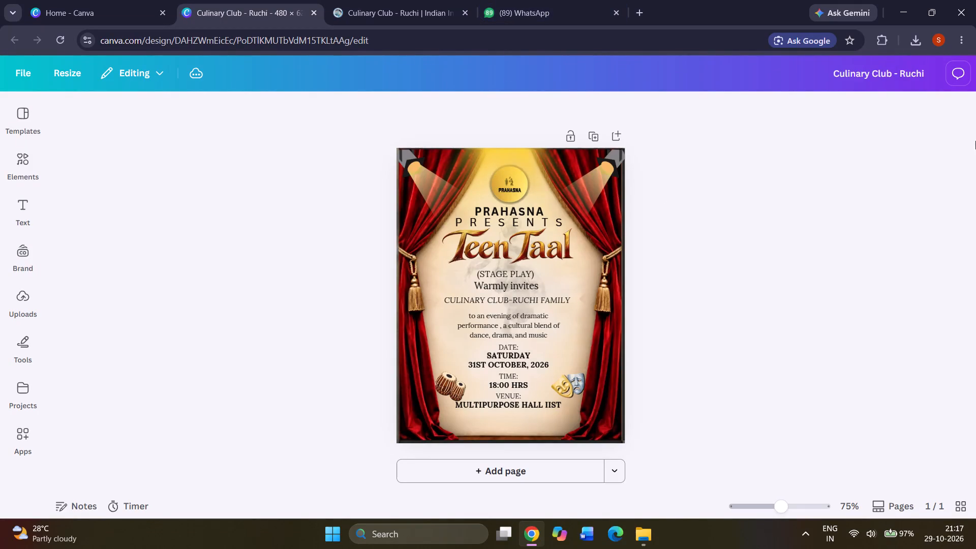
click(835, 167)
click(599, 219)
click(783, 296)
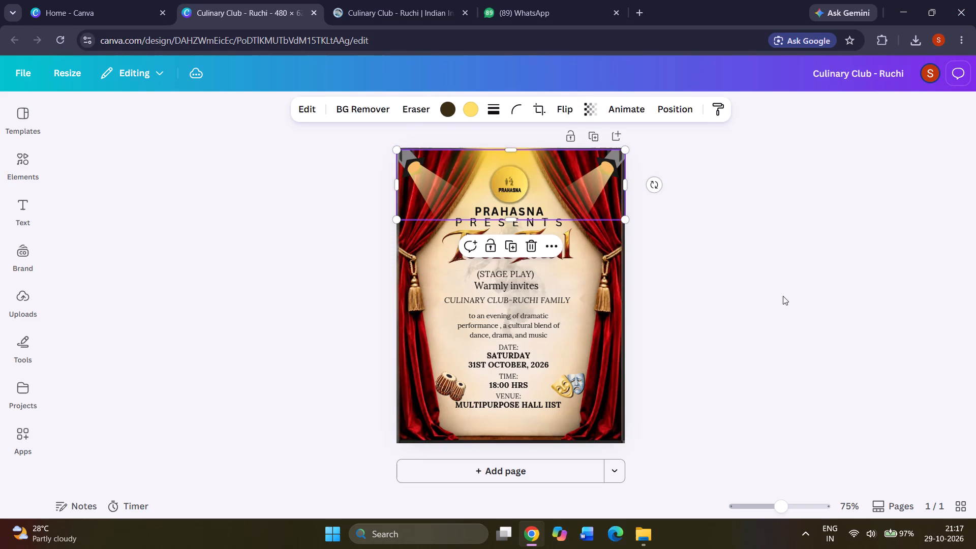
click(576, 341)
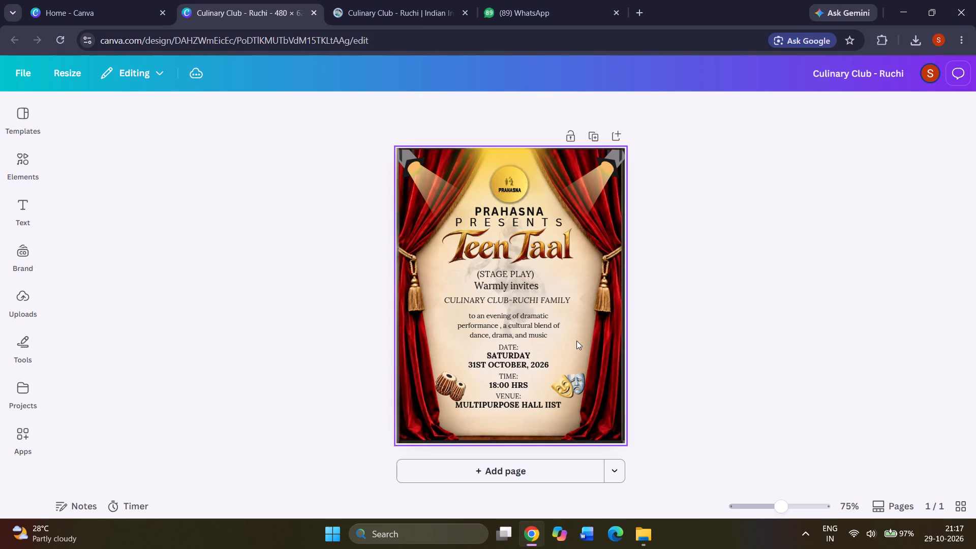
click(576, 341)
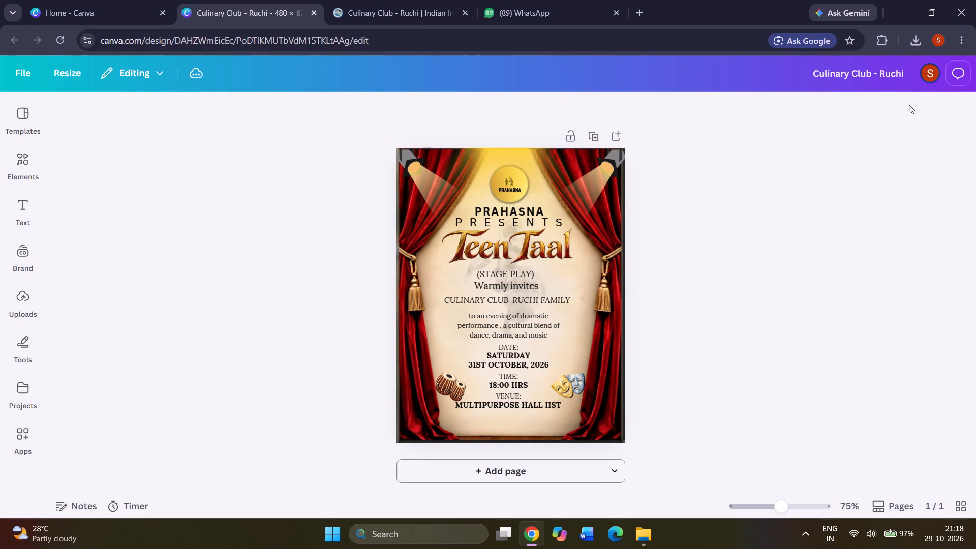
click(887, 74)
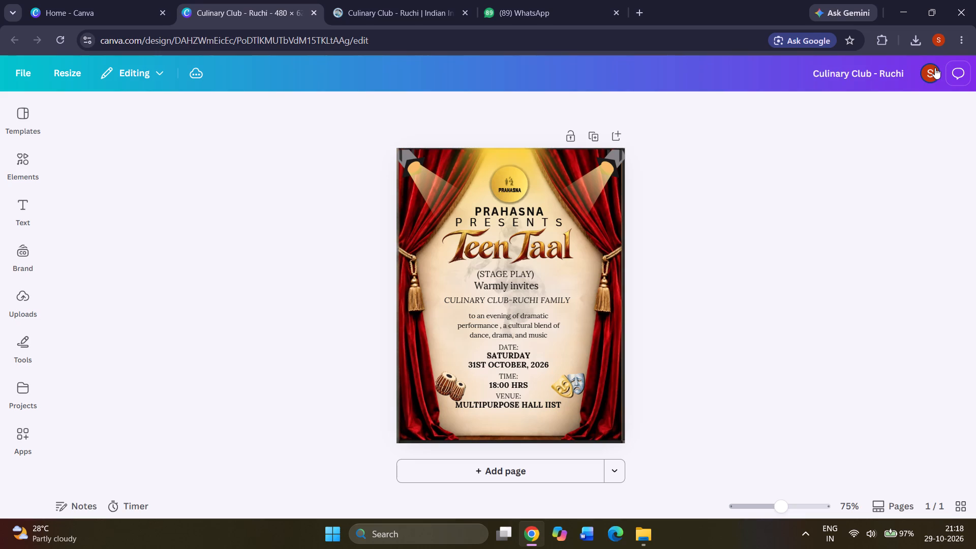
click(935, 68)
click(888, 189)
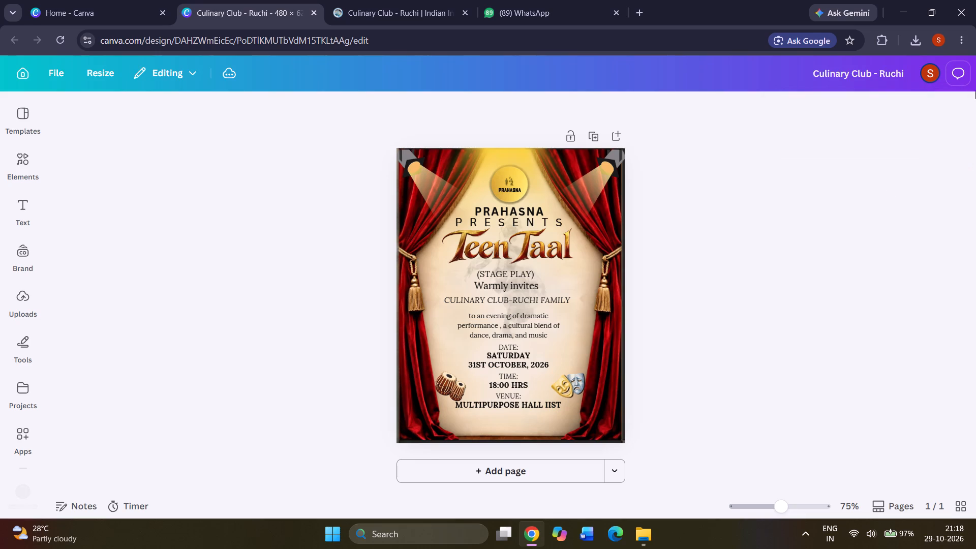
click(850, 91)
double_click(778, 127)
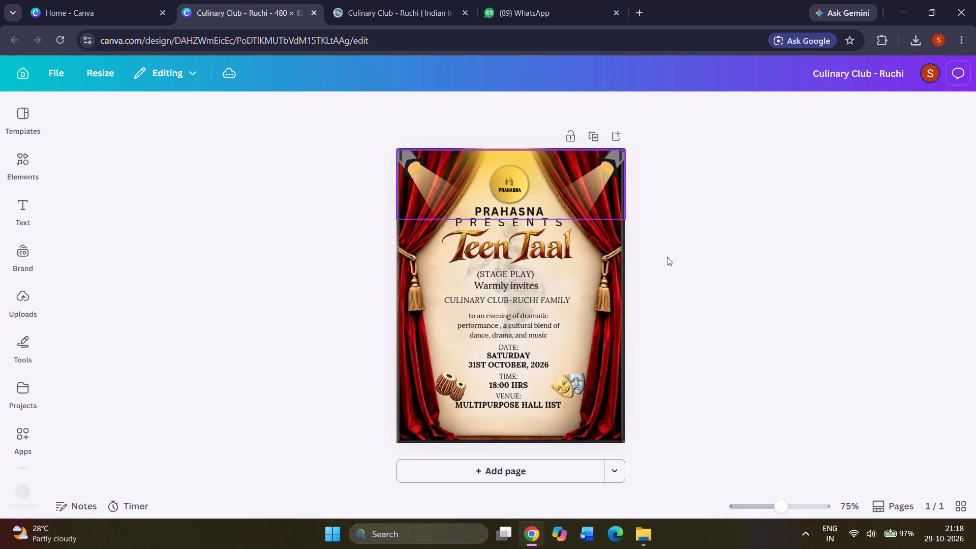
Save the Culinary Club - Ruchi invitation design.
key(ctrl+s)
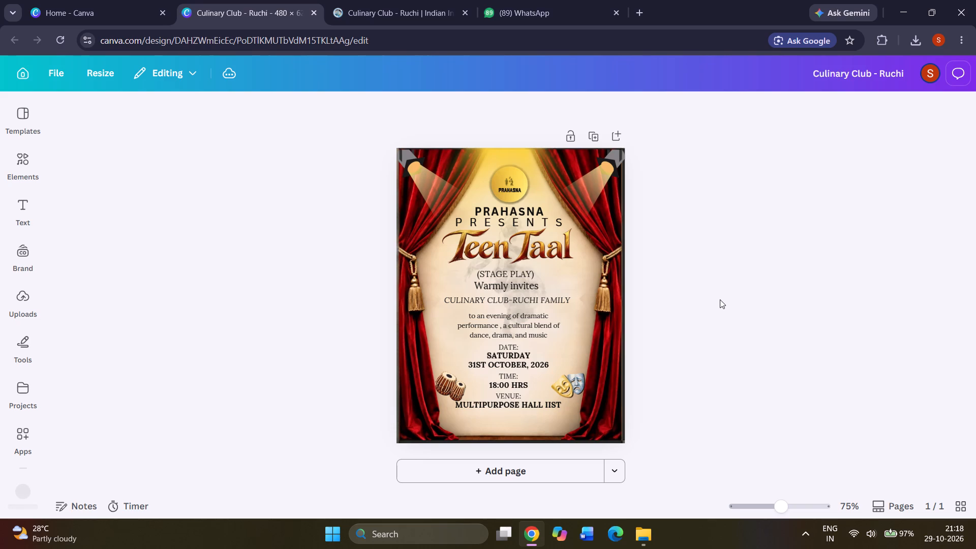
key(ctrl+s)
key(ctrl+s)
key(ctrl+s)
key(ctrl+s)
key(ctrl+s)
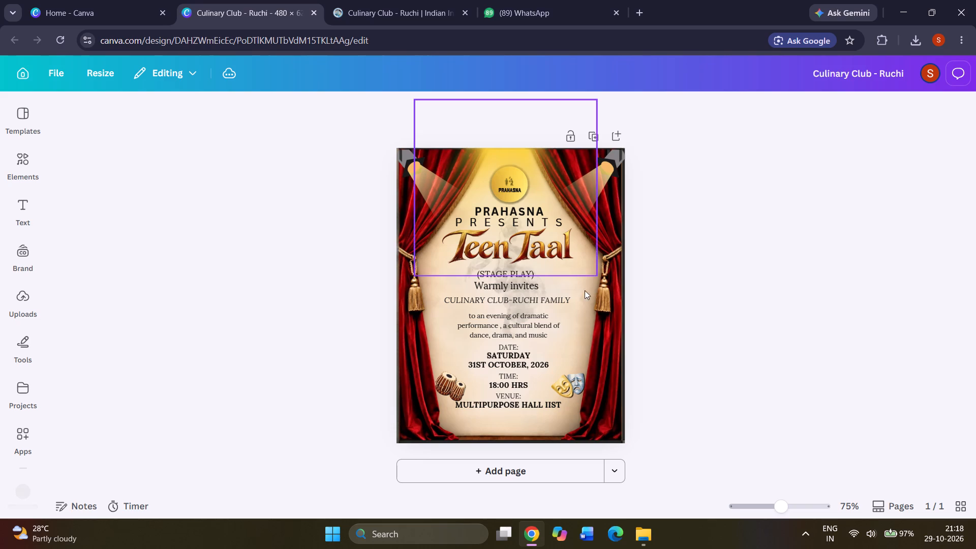
click(618, 376)
key(ctrl+s)
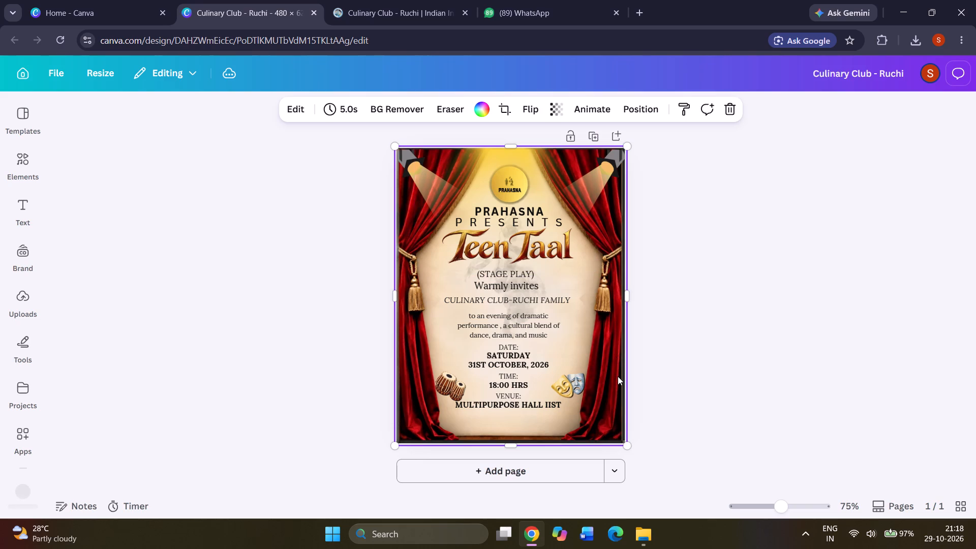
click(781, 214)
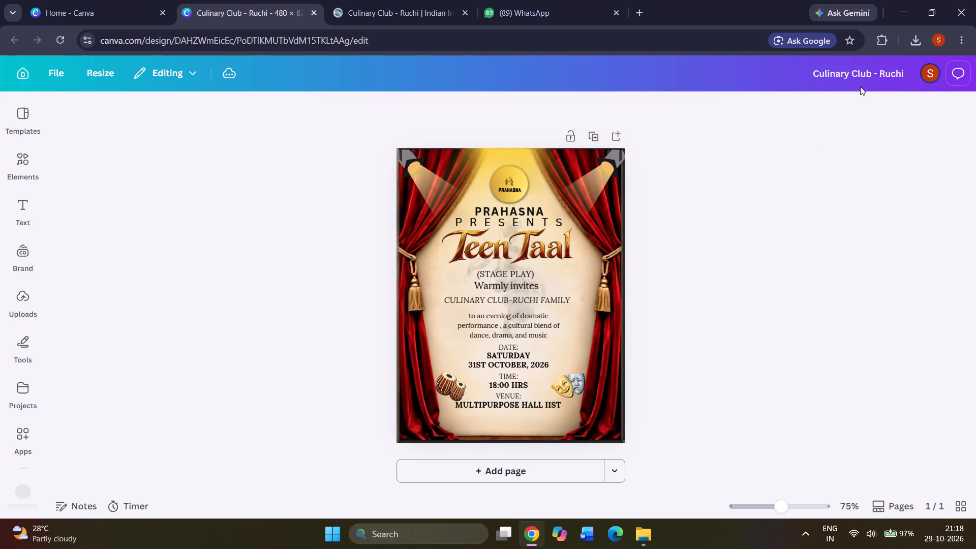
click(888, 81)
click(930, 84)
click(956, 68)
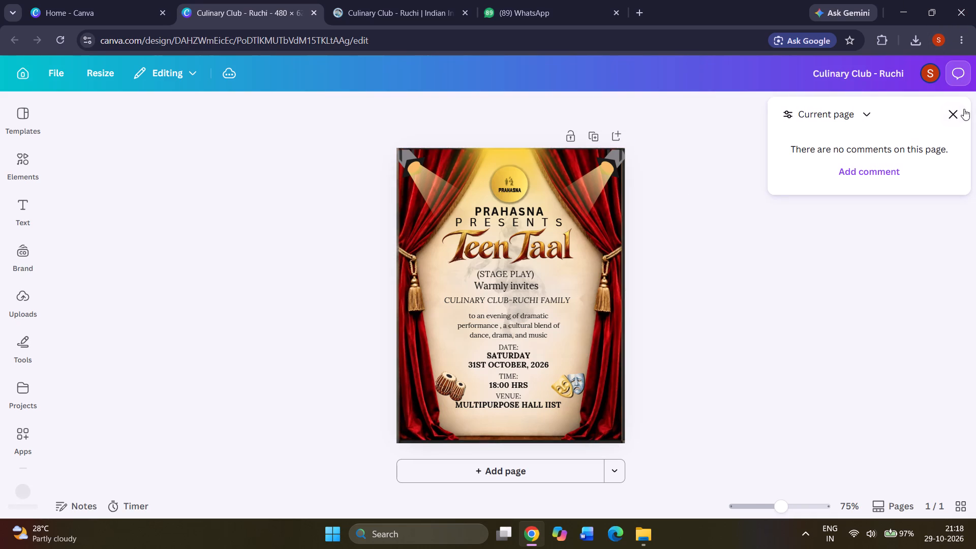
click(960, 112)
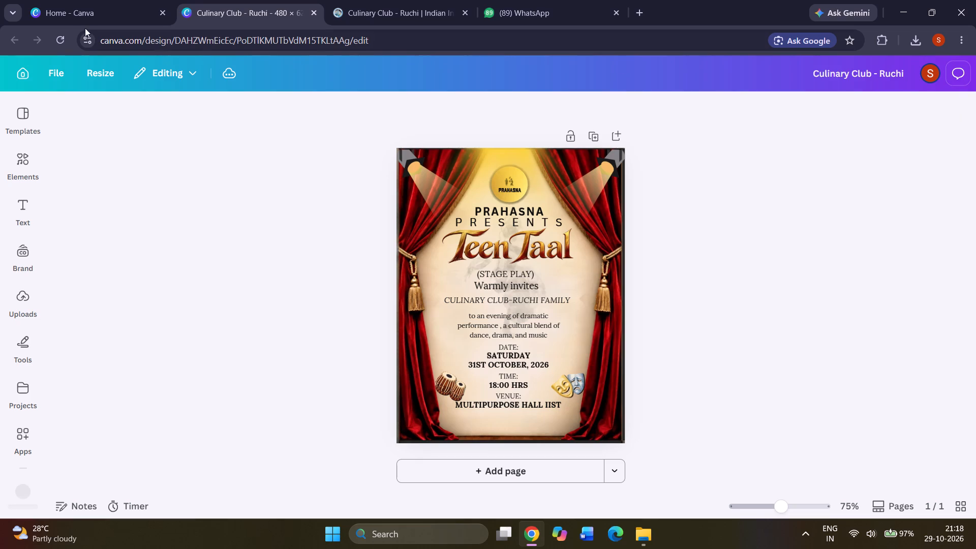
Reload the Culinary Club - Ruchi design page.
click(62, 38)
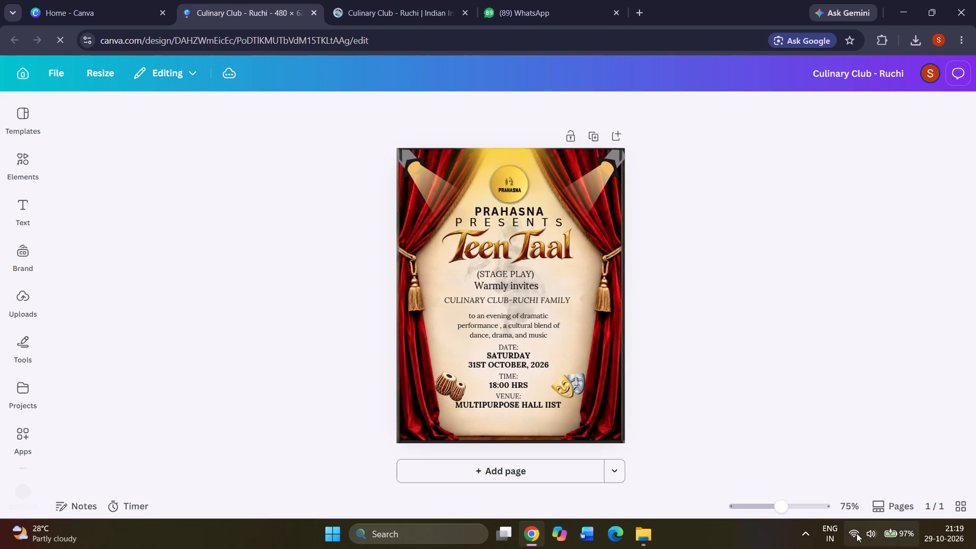
Check the computer's Wi-Fi connection and refresh the list of available networks.
click(857, 548)
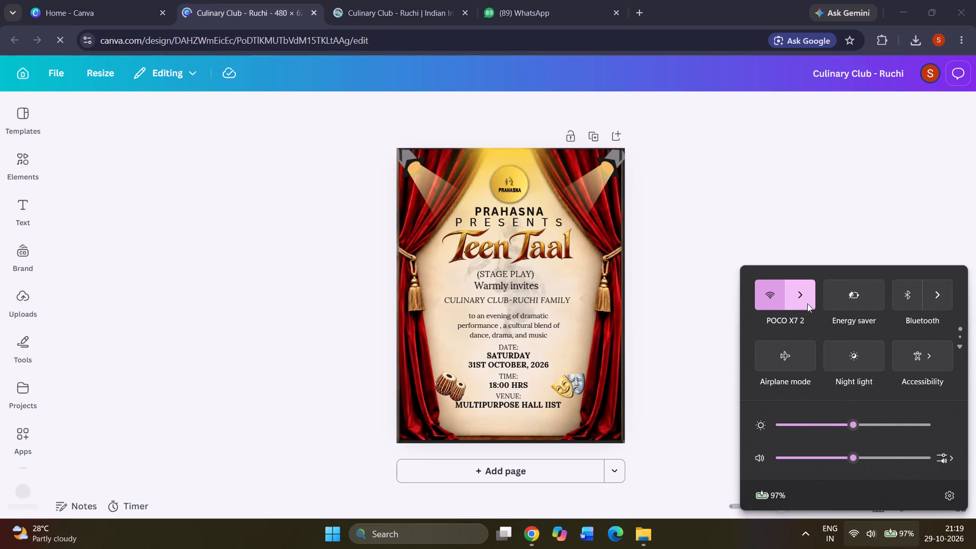
click(803, 297)
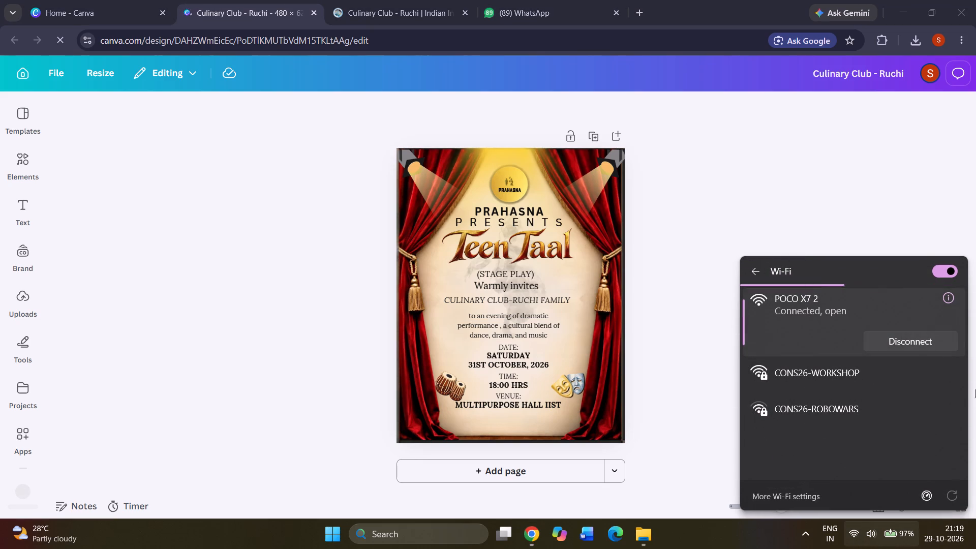
click(952, 497)
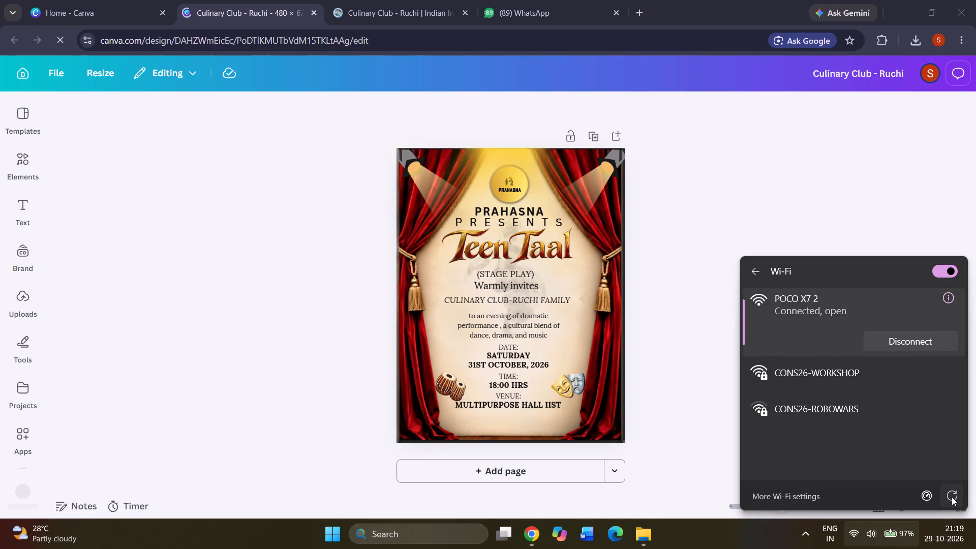
triple_click(952, 497)
triple_click(952, 497)
triple_click(952, 497)
triple_click(952, 497)
click(835, 134)
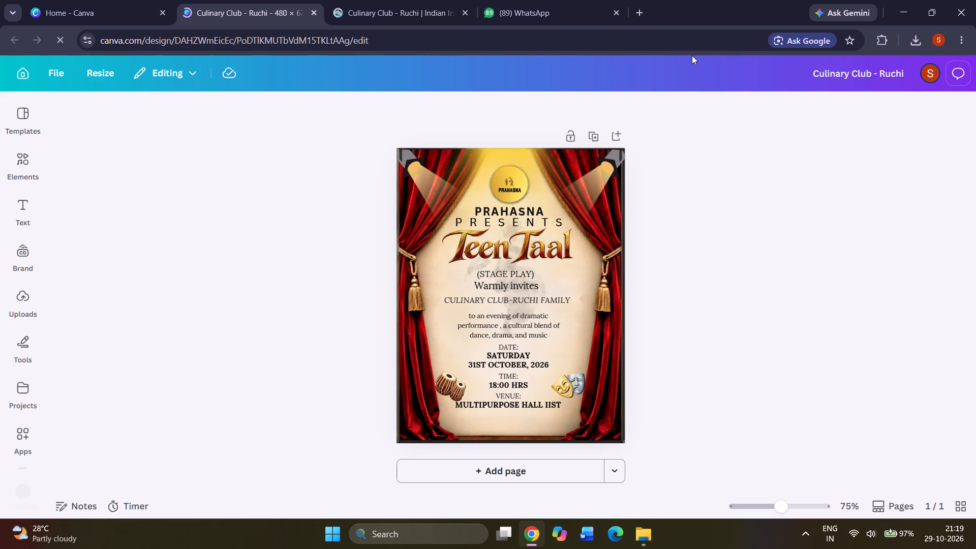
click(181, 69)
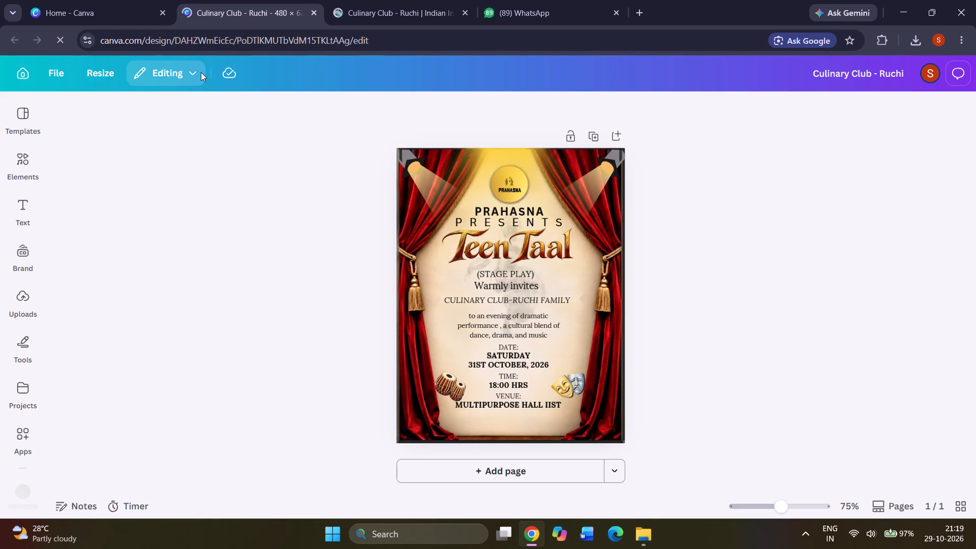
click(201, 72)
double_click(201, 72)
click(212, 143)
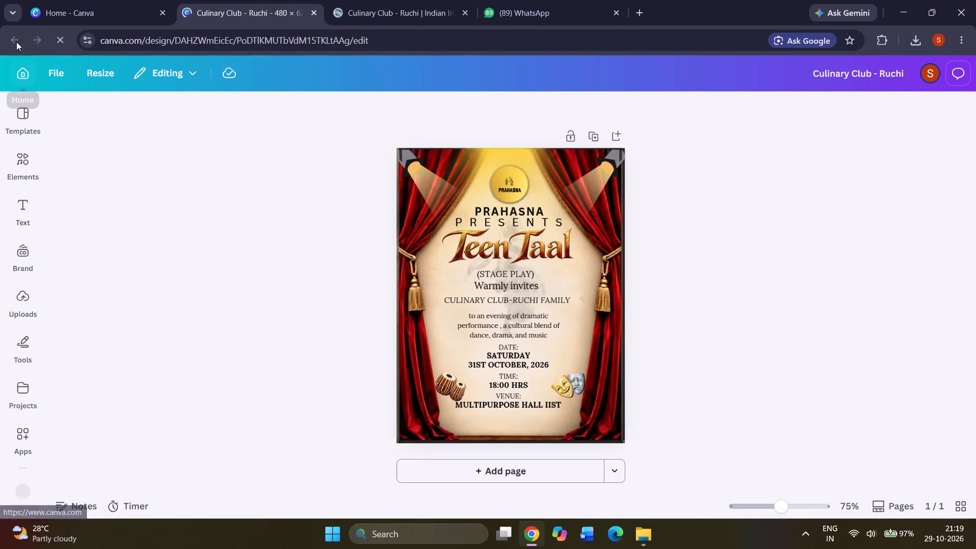
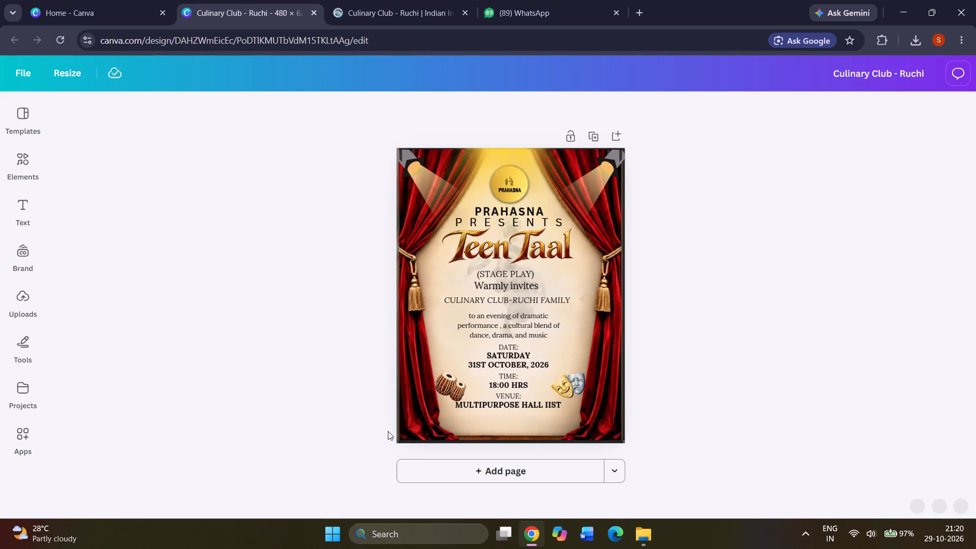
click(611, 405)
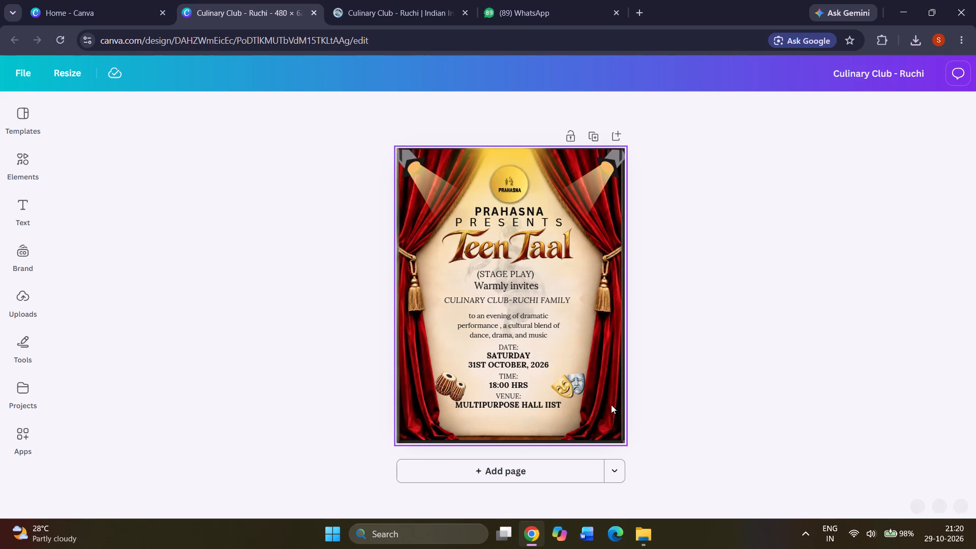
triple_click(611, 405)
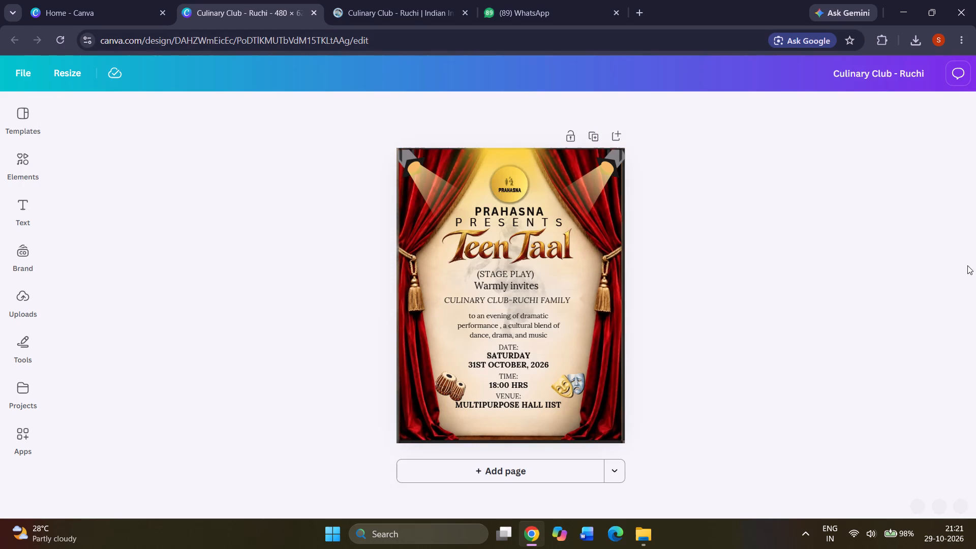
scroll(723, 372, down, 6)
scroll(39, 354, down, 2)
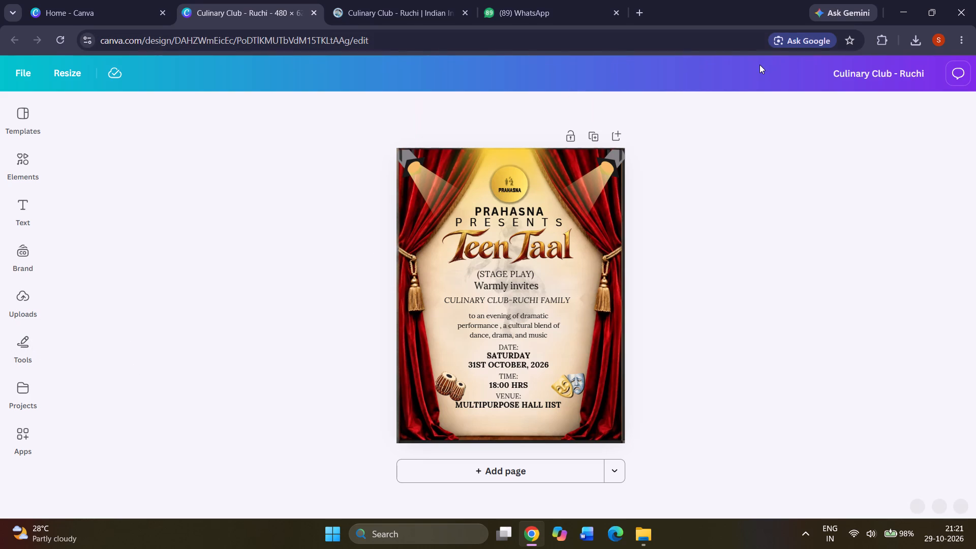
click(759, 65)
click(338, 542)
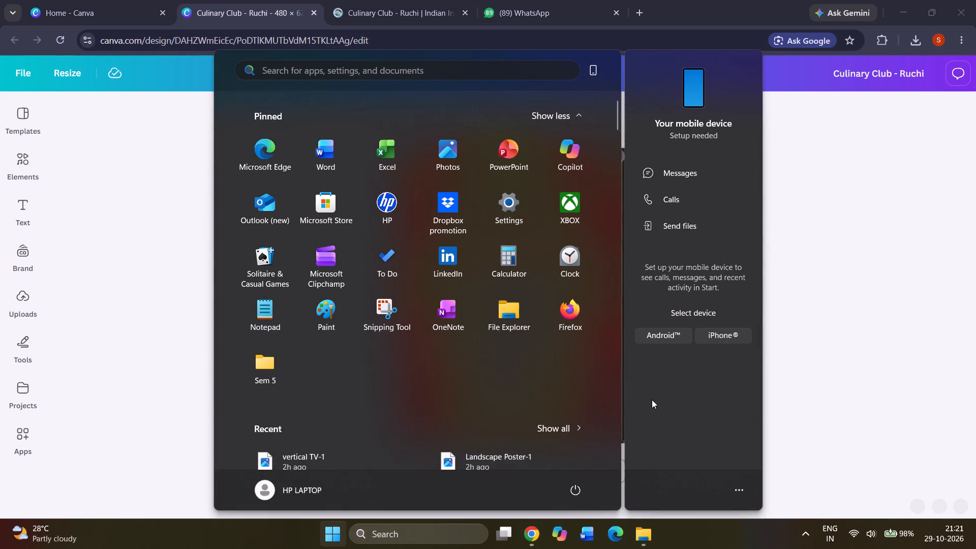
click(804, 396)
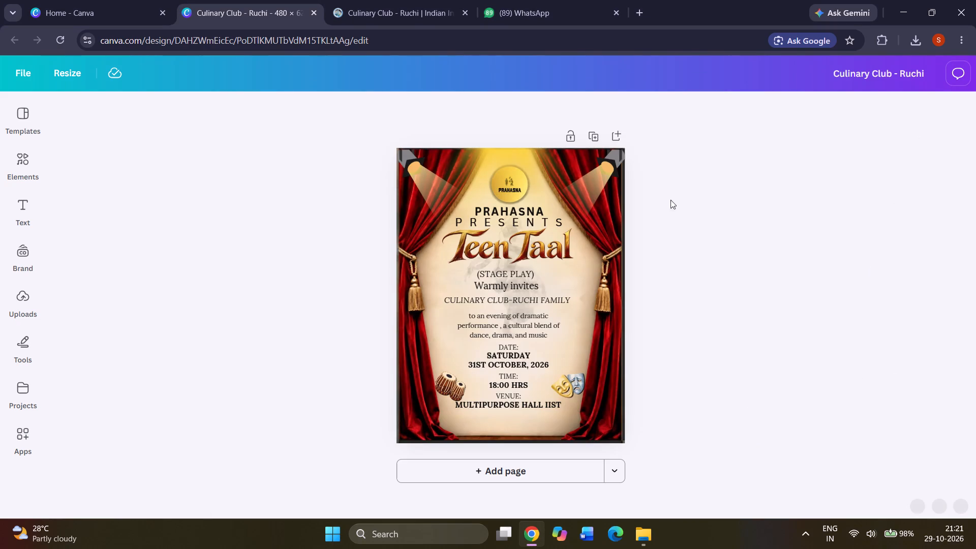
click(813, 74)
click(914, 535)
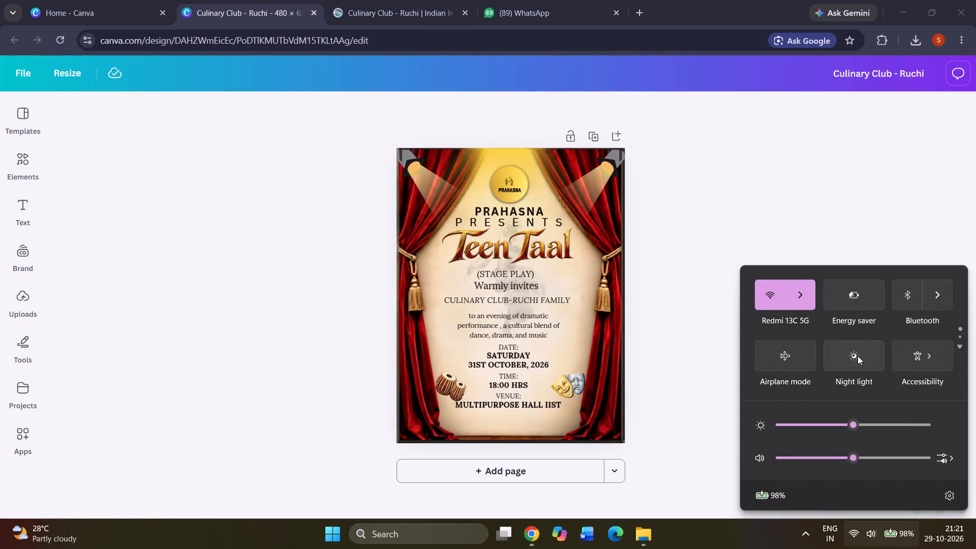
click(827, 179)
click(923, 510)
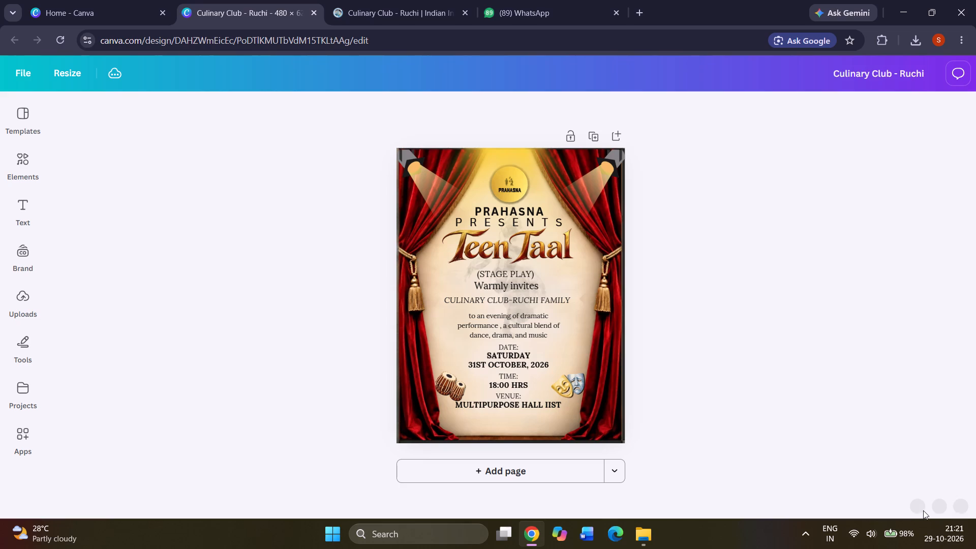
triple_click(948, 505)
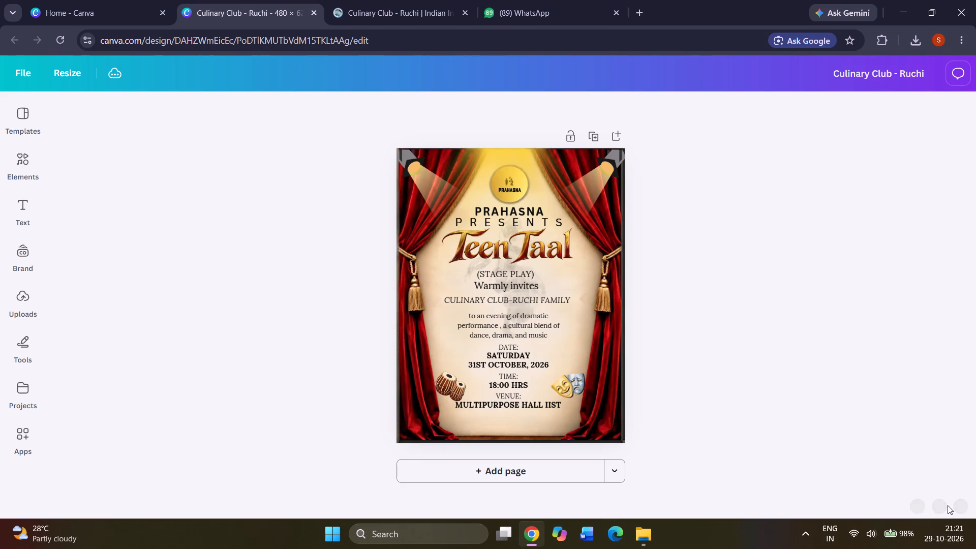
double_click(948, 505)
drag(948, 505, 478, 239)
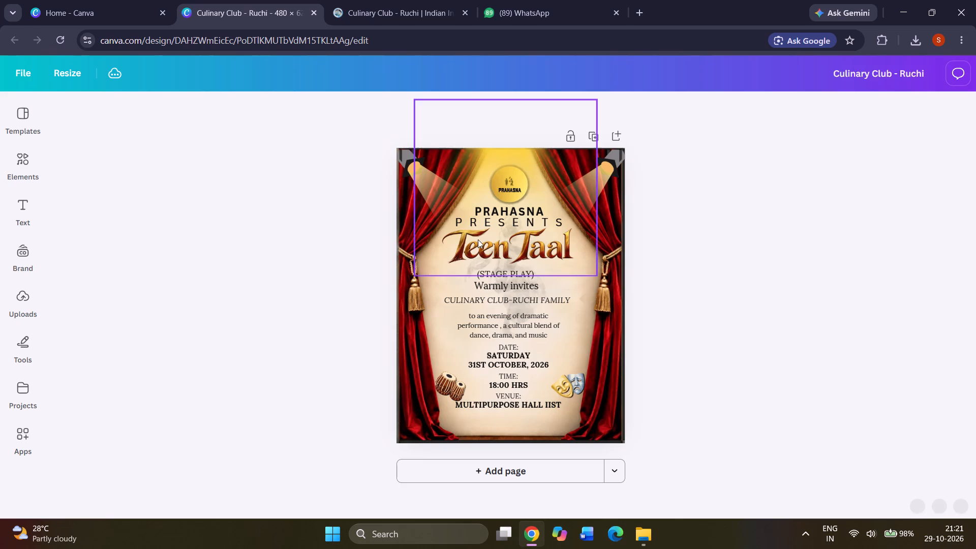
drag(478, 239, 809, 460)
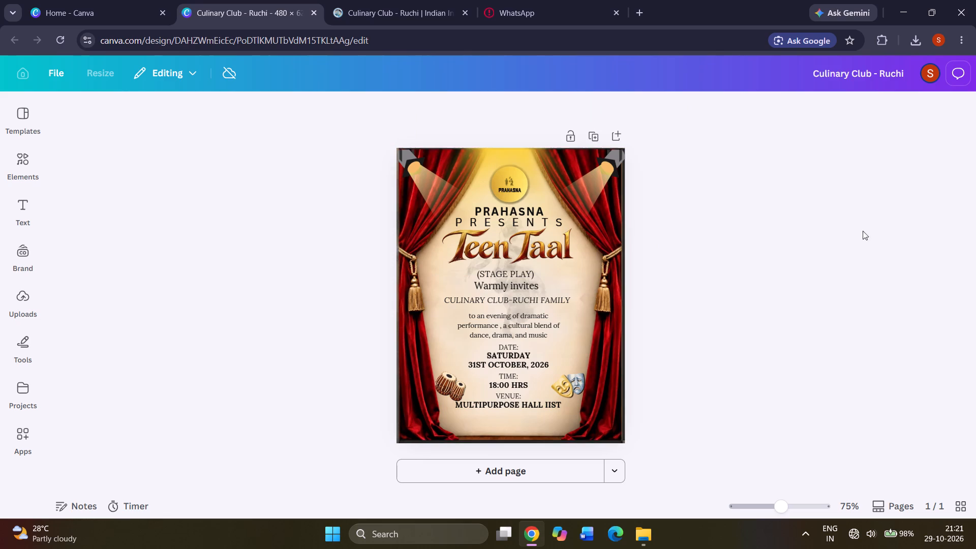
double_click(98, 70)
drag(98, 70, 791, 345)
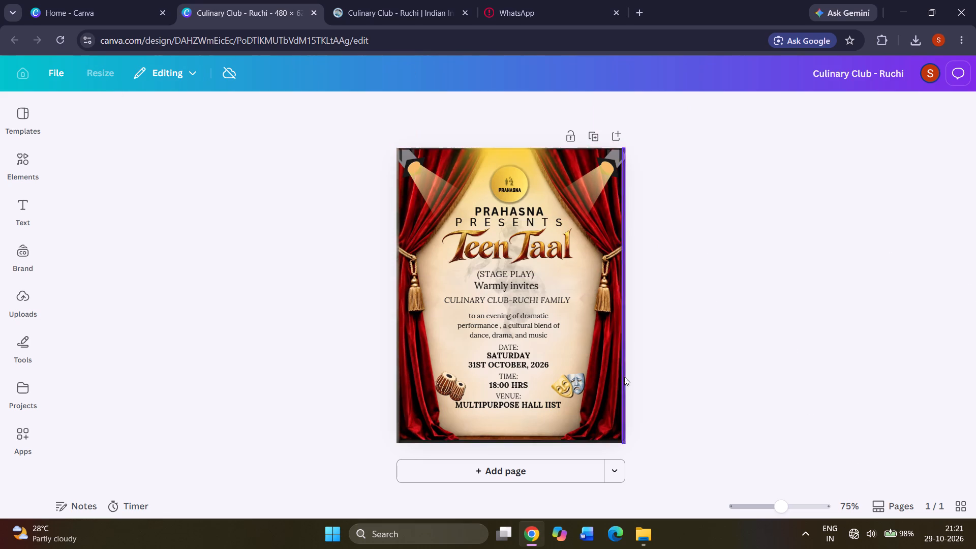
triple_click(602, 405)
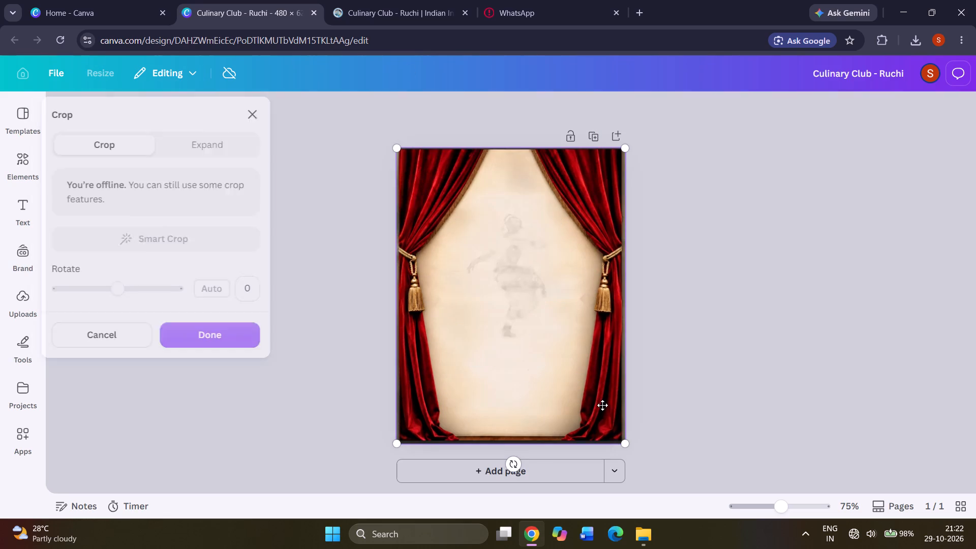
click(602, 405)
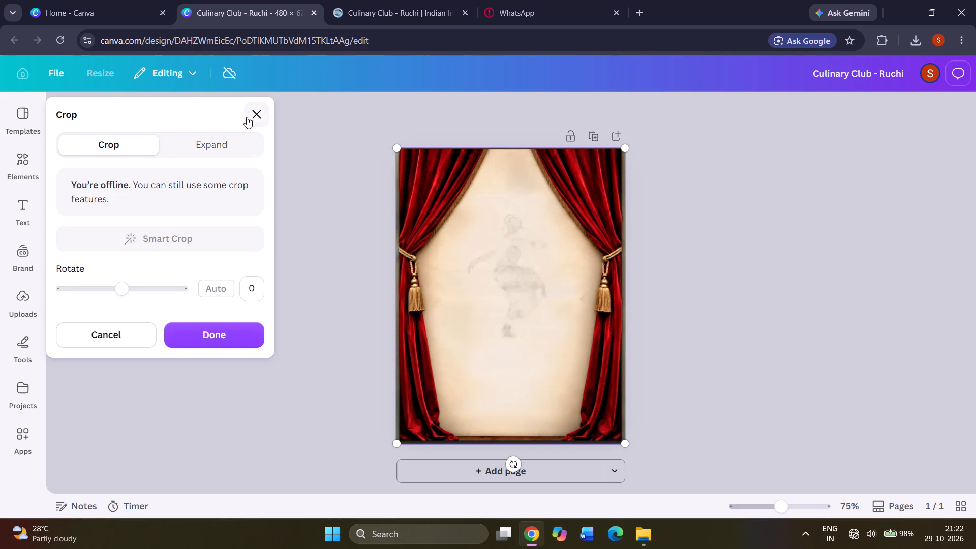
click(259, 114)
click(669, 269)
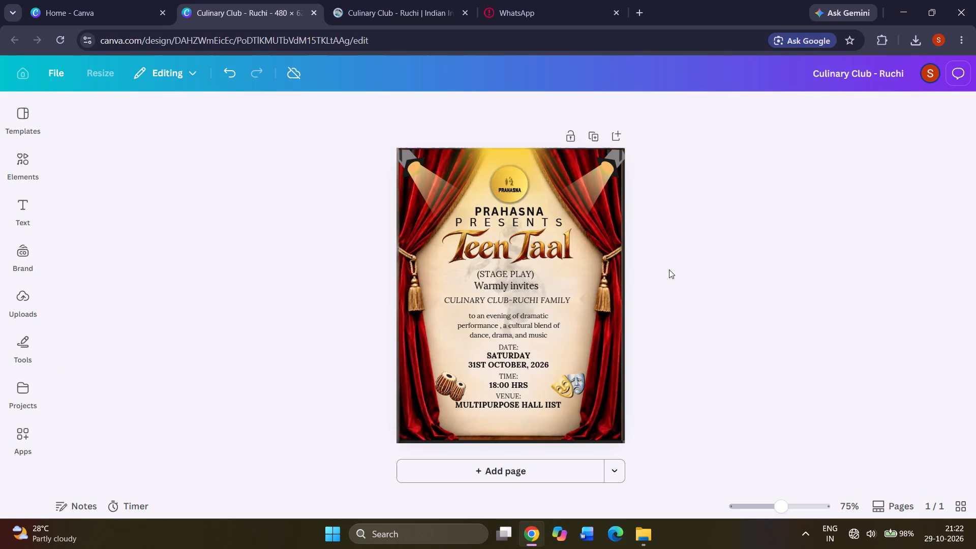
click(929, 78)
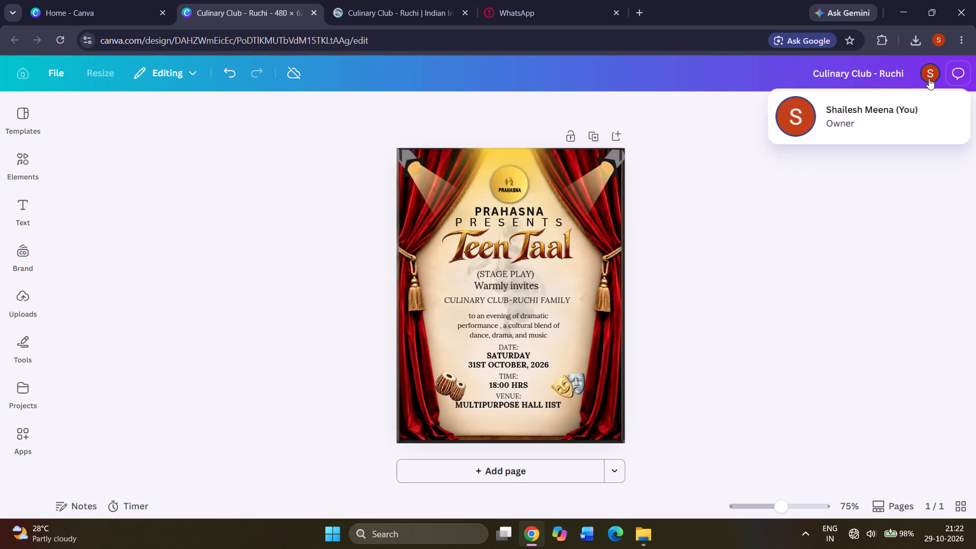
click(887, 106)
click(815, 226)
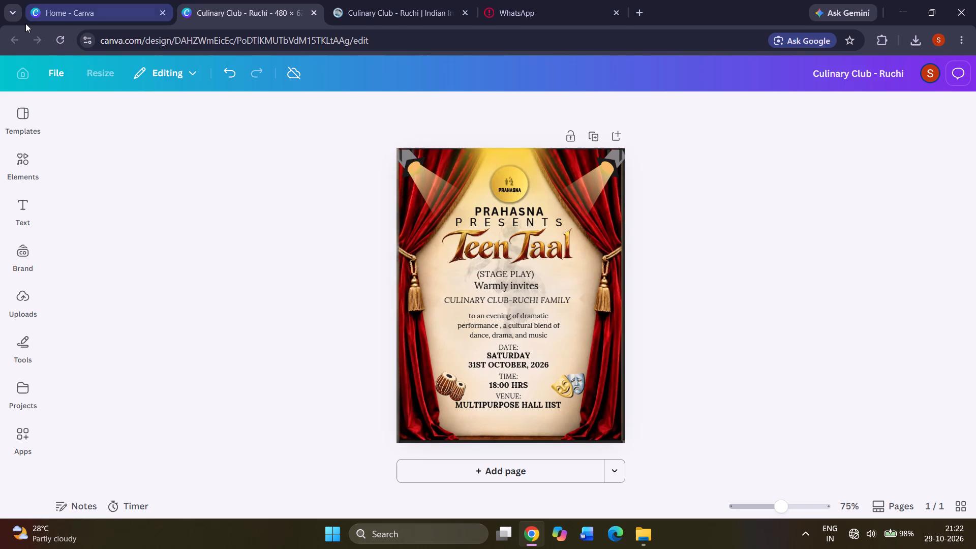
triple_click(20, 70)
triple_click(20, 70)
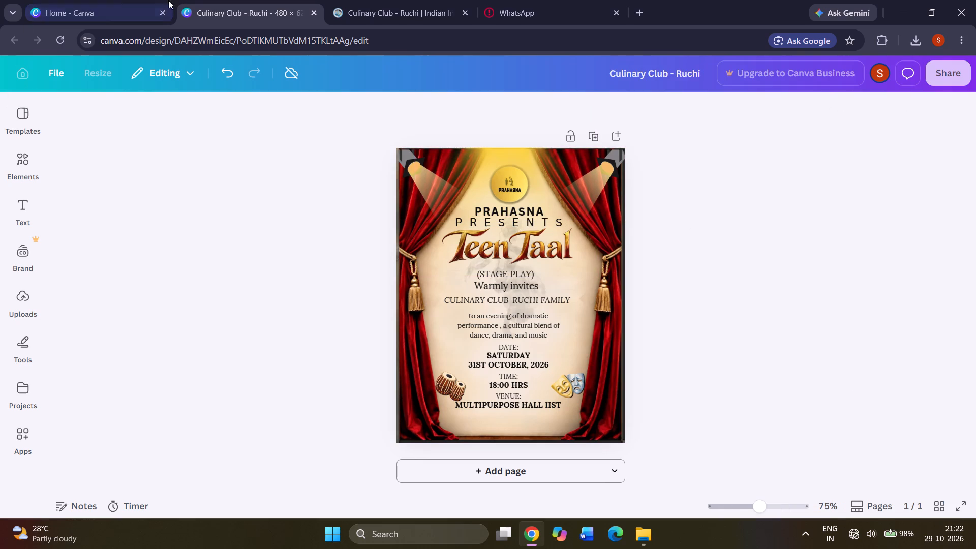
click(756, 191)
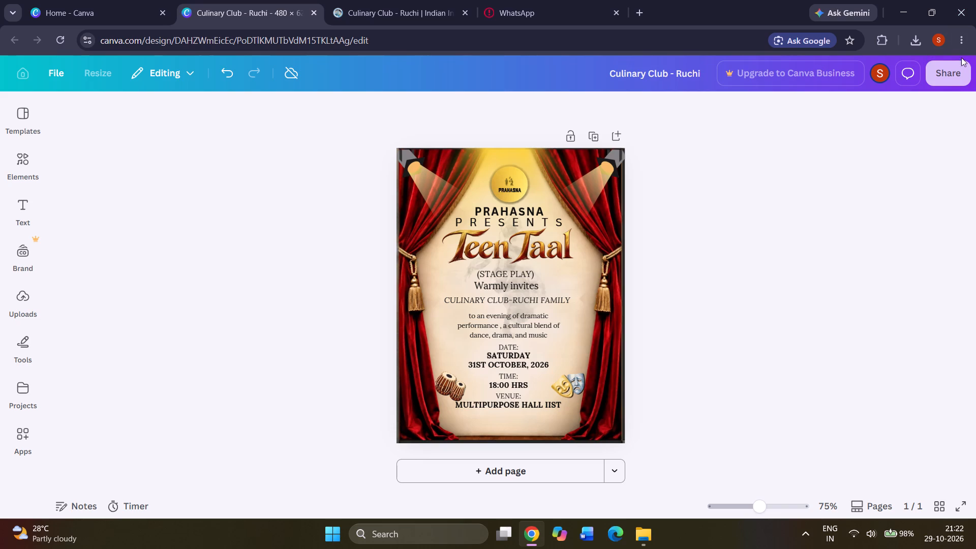
Try to open the sharing options for the Culinary Club - Ruchi invitation design.
click(963, 81)
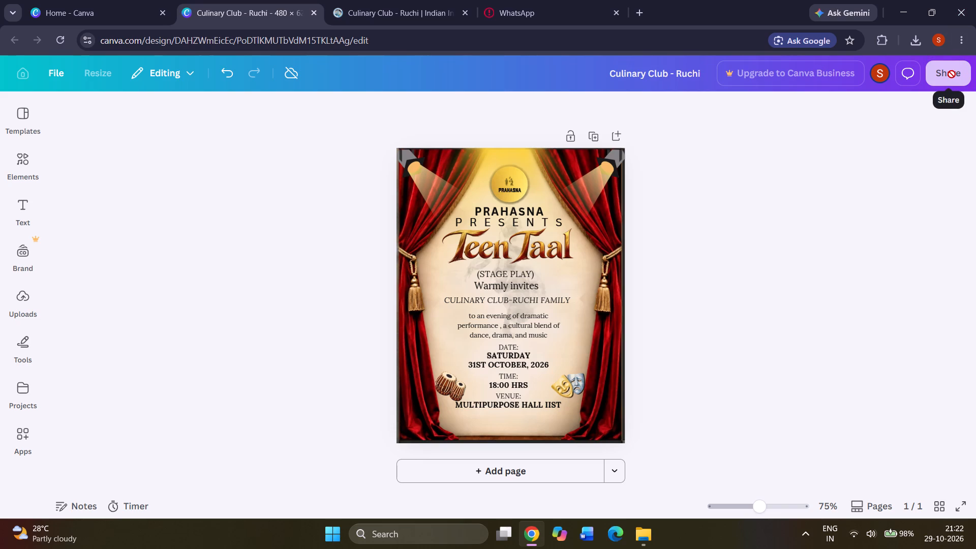
triple_click(952, 74)
triple_click(952, 74)
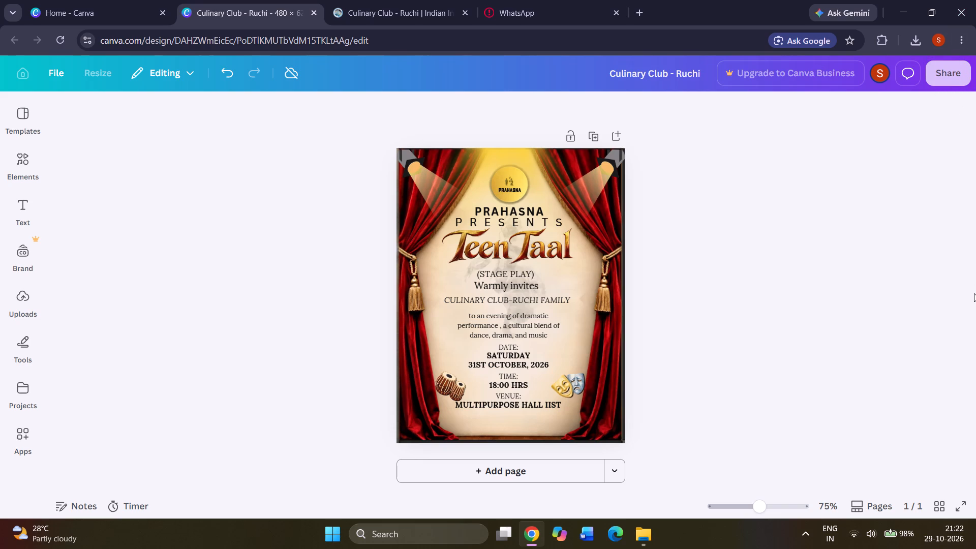
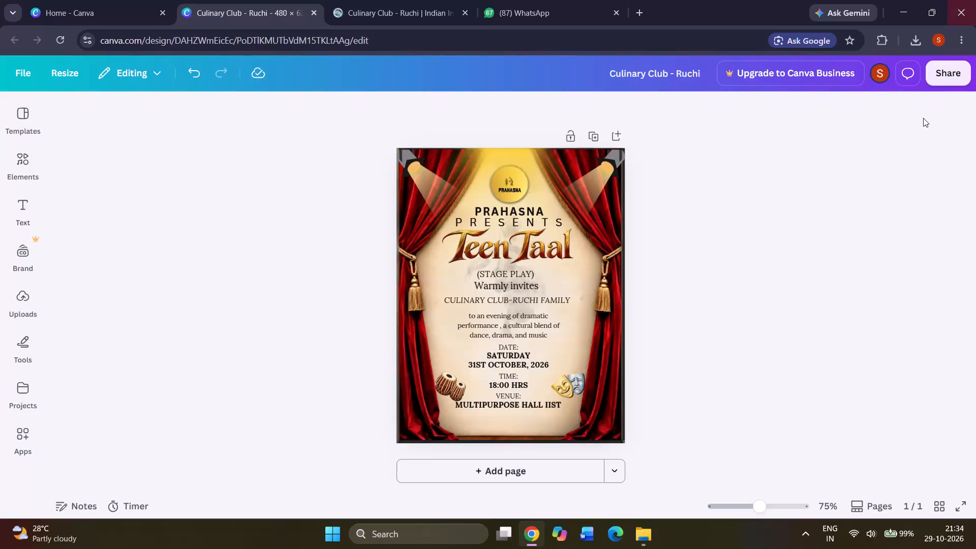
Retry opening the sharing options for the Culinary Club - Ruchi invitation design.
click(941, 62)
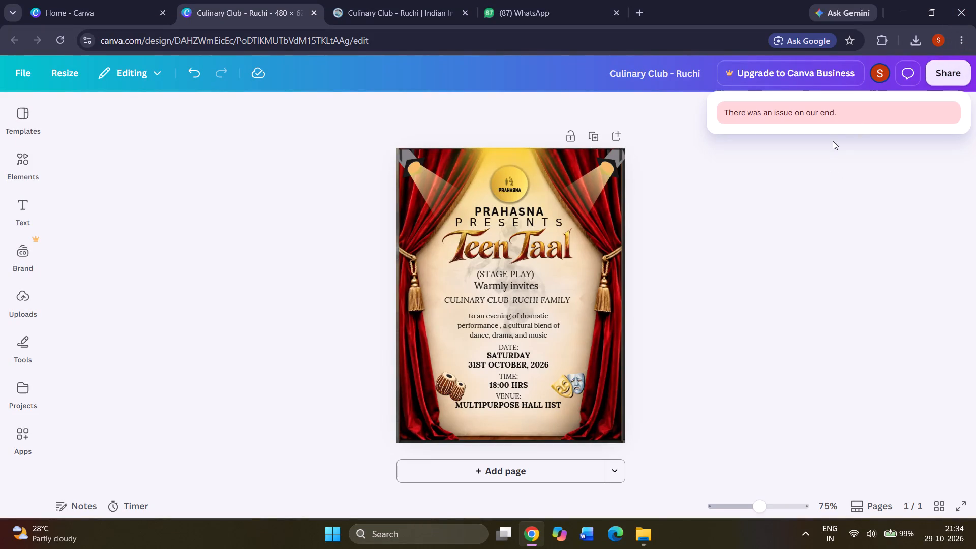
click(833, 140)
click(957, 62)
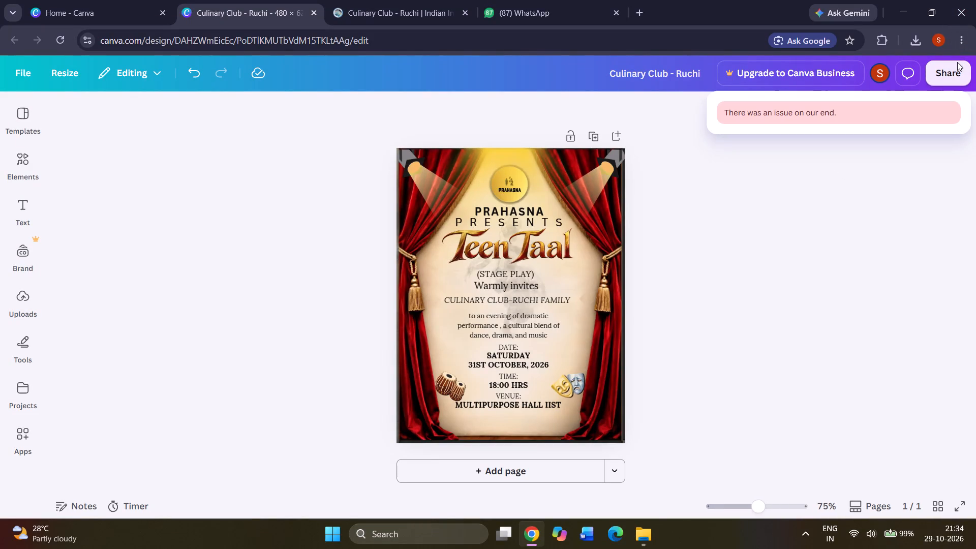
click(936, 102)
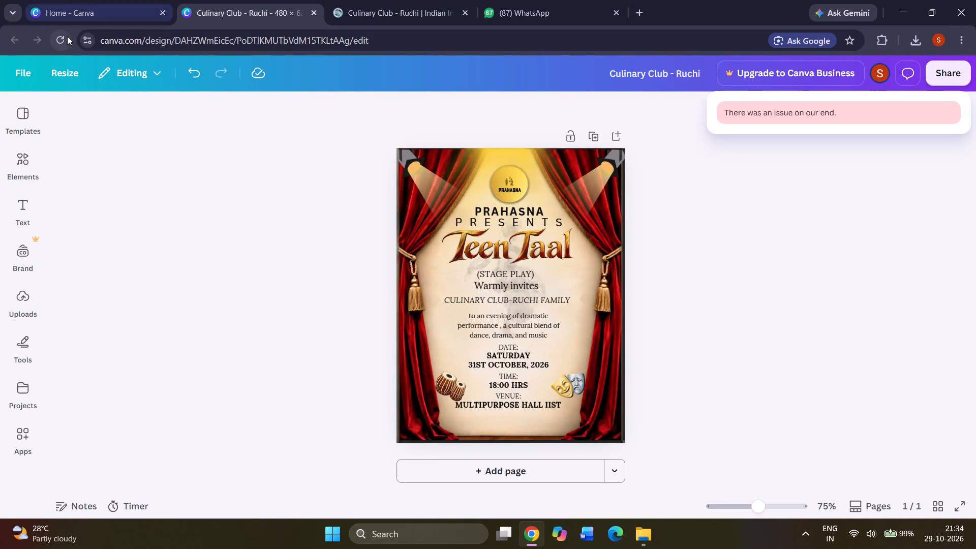